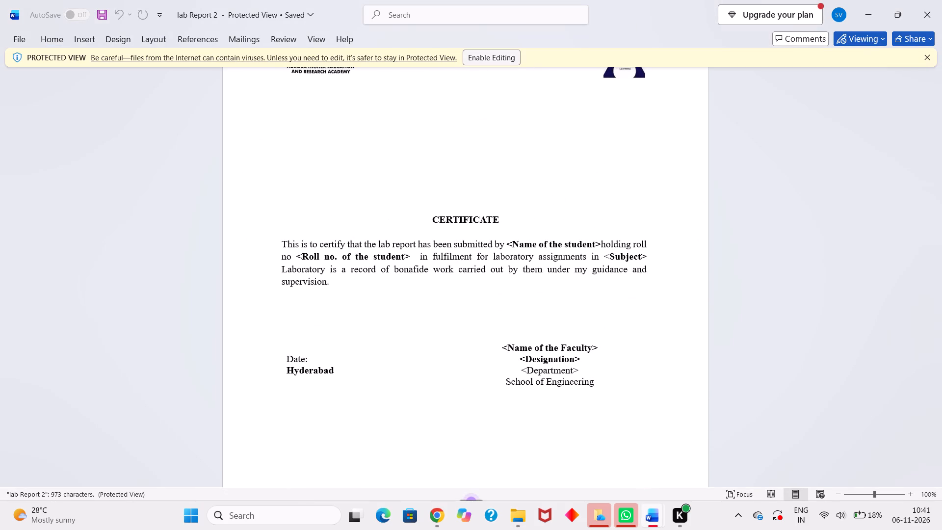
click(495, 54)
scroll(443, 241, down, 4)
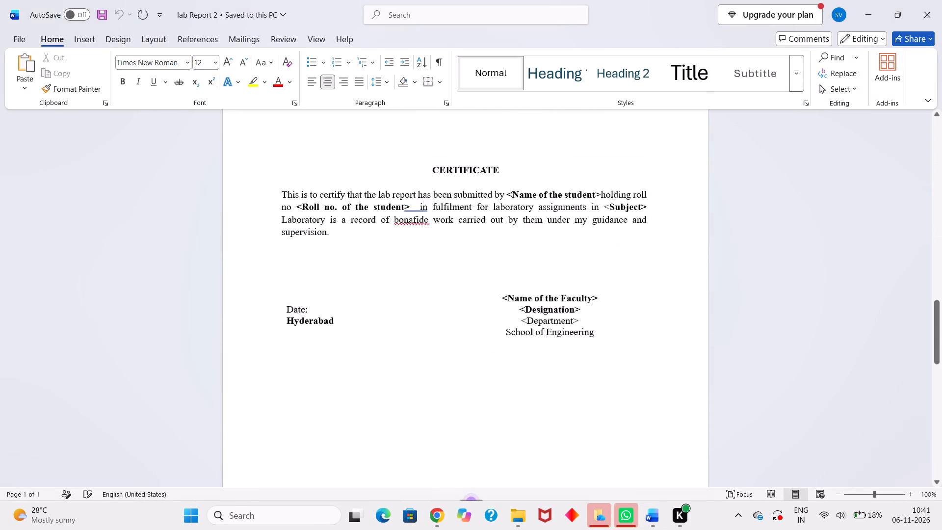
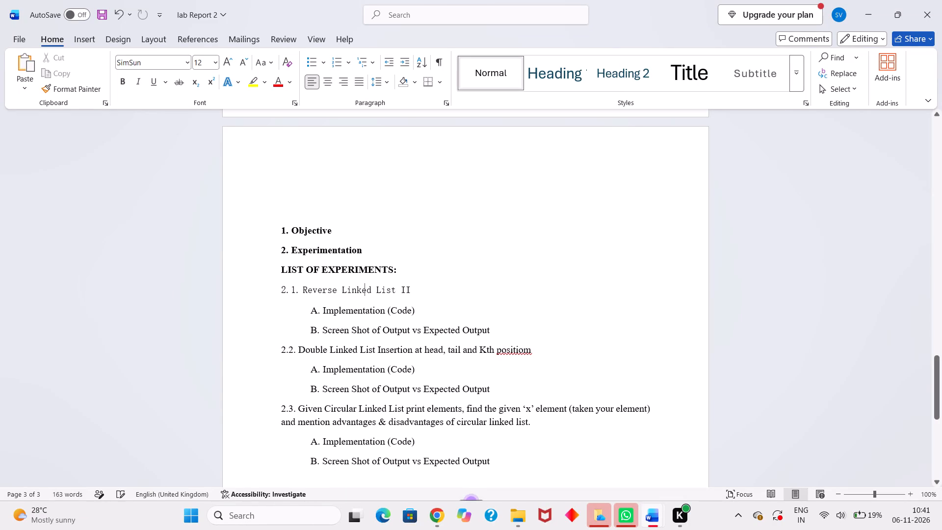
Select the title text of experiment 2.2 from "Linked List Insertion" through "Kth positiom" in the list of experiments.
scroll(342, 320, down, 1)
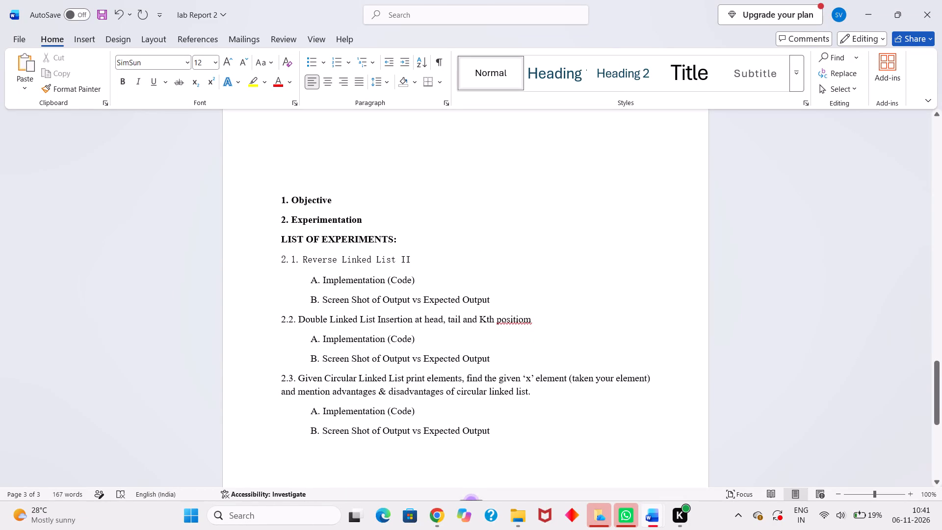
drag(534, 321, 340, 319)
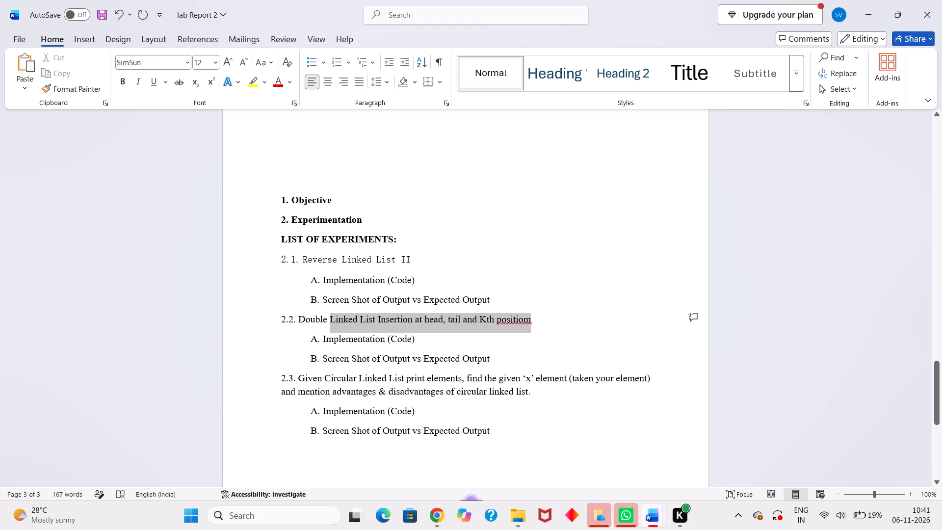
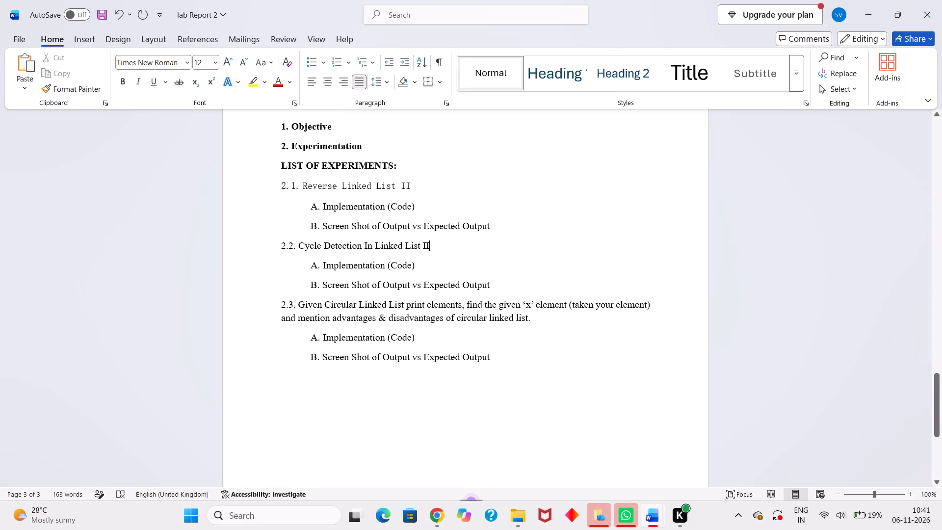
Select the title text of experiment 2.3 from "Given Circular Linked List" through "circular linked list." in the list of experiments.
drag(537, 322, 305, 300)
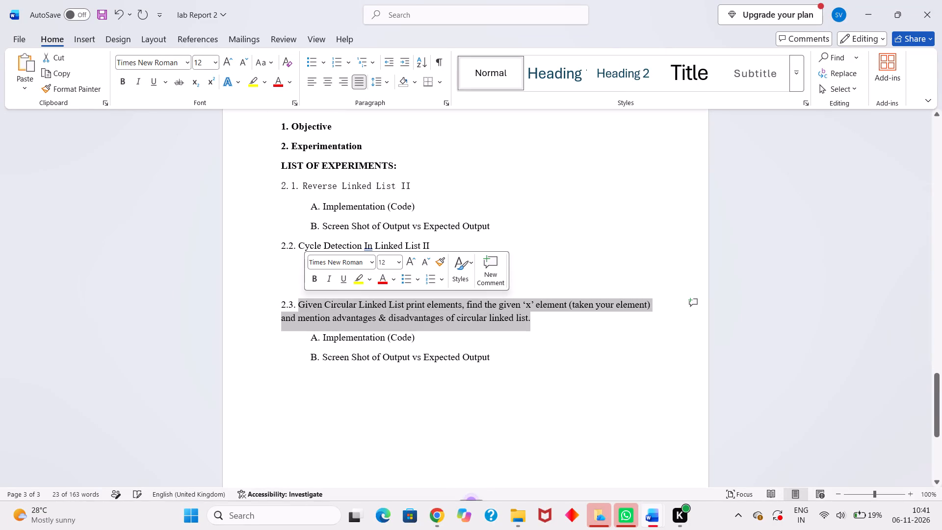
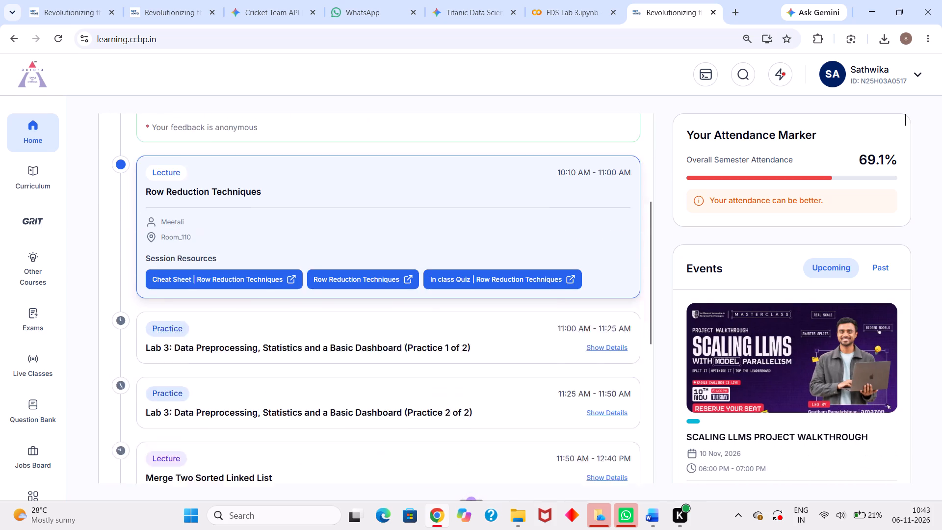
From the Thursday, November 5, 2026 schedule, open the classroom quiz resource of the Length of Cycle In Linked List lecture.
scroll(315, 250, up, 5)
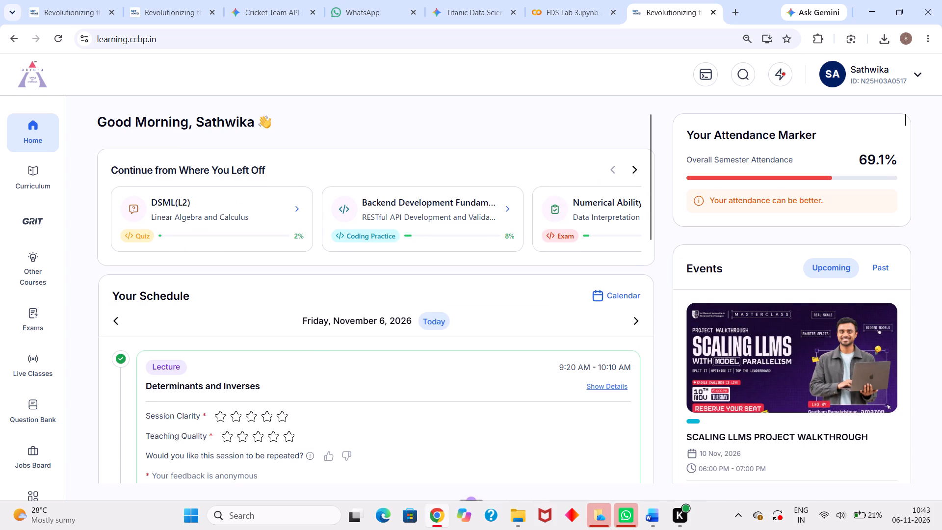
scroll(315, 250, up, 1)
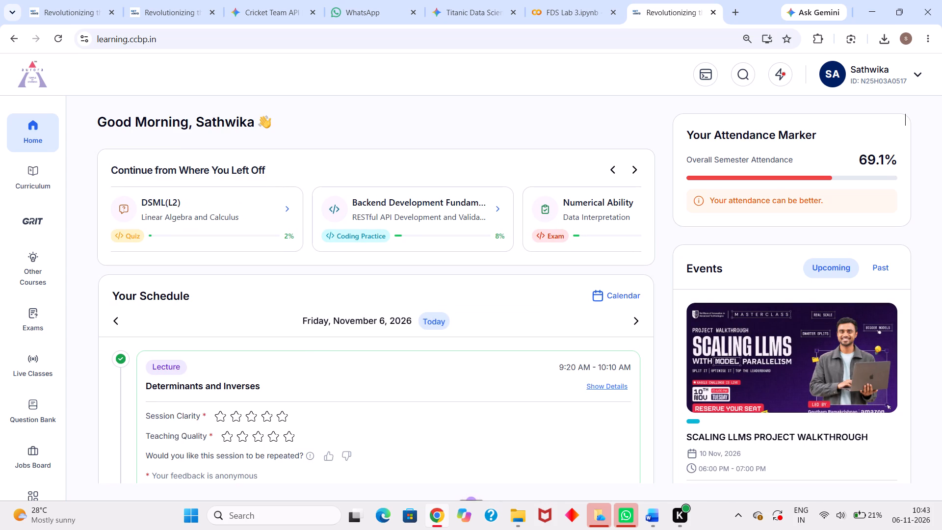
click(113, 322)
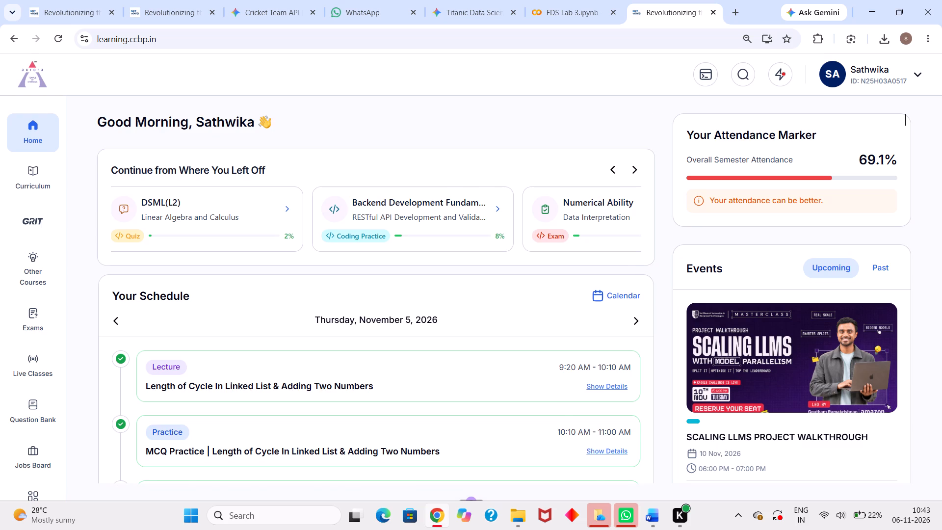
scroll(287, 413, down, 1)
click(615, 357)
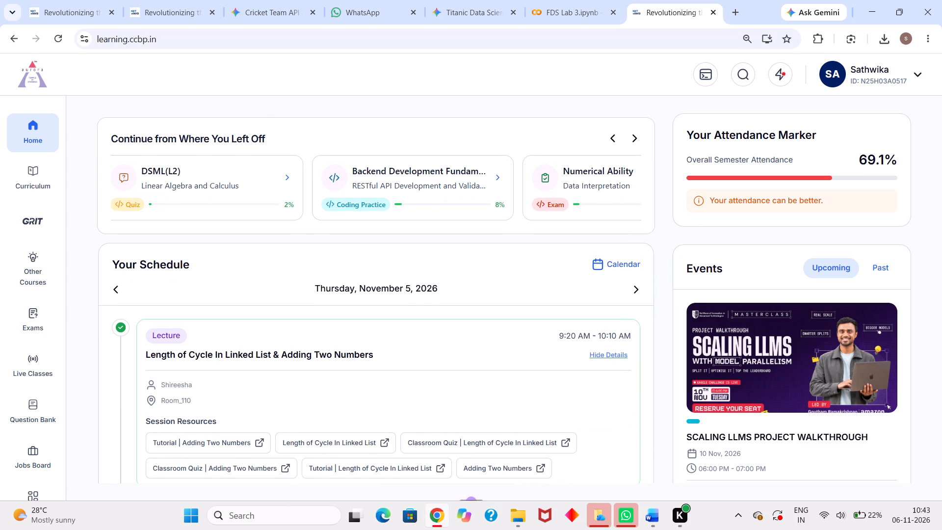
click(453, 437)
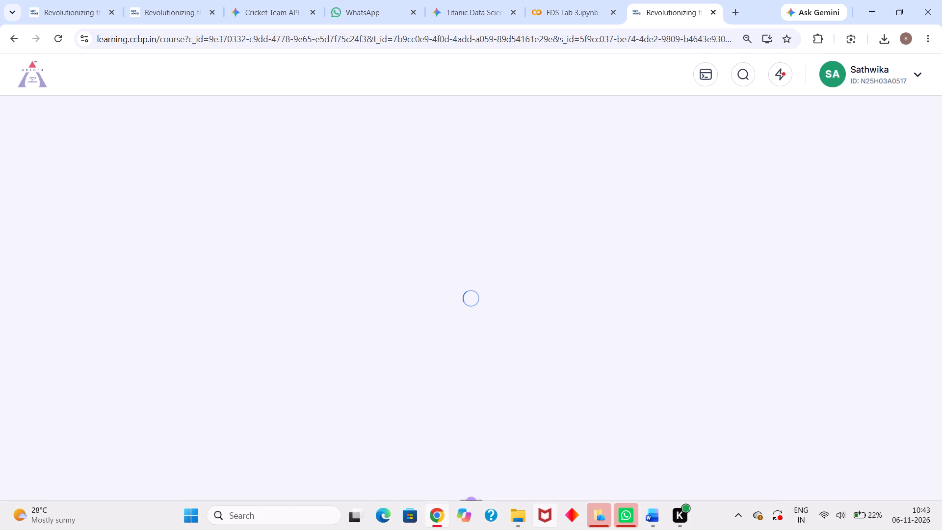
click(436, 513)
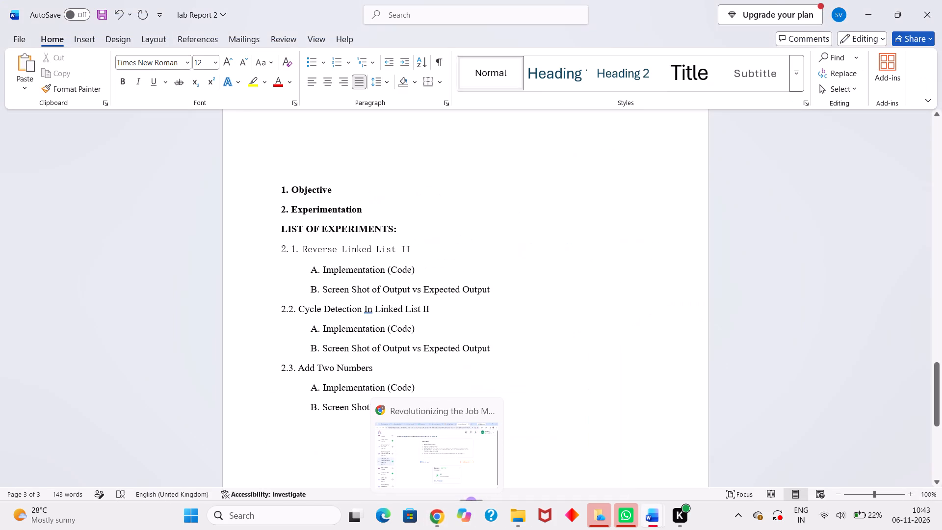
click(436, 513)
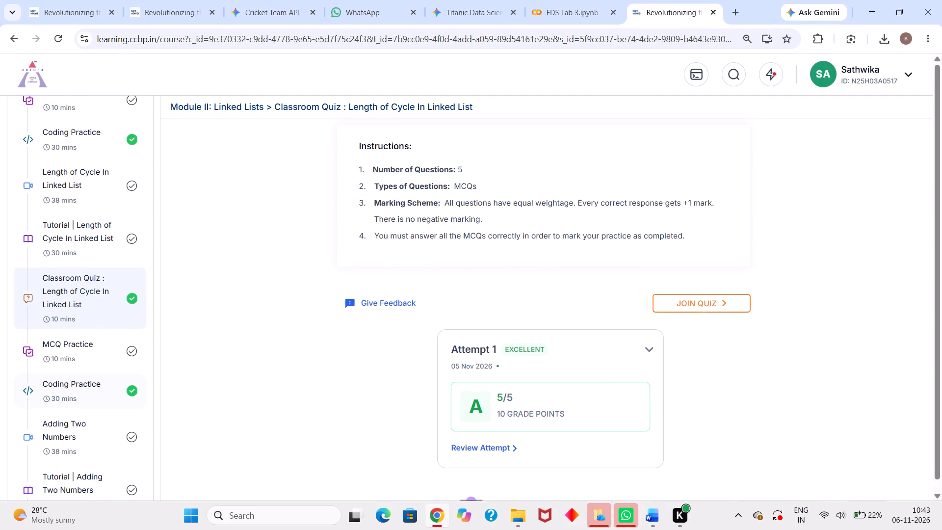
Open the Reverse Linked List II problem from the coding practice that follows the Reversing a Linked List lesson.
scroll(86, 373, up, 3)
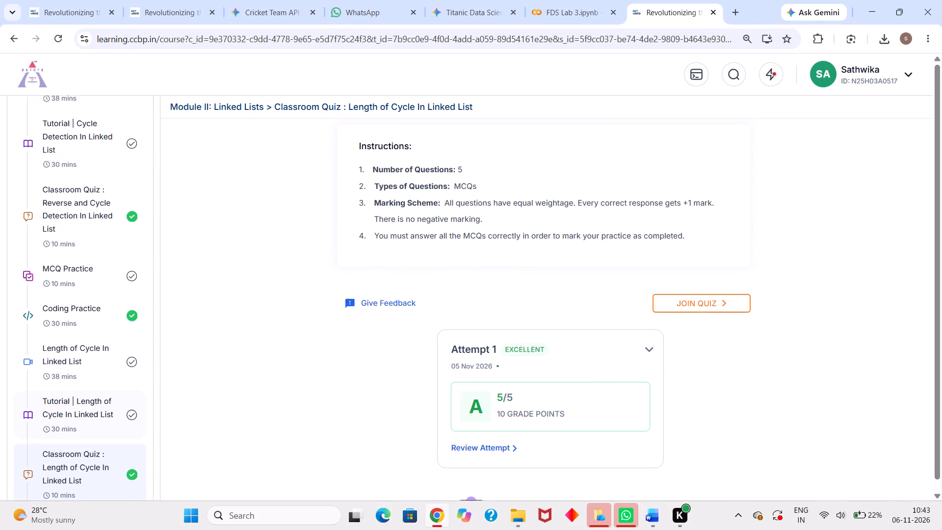
scroll(86, 373, up, 4)
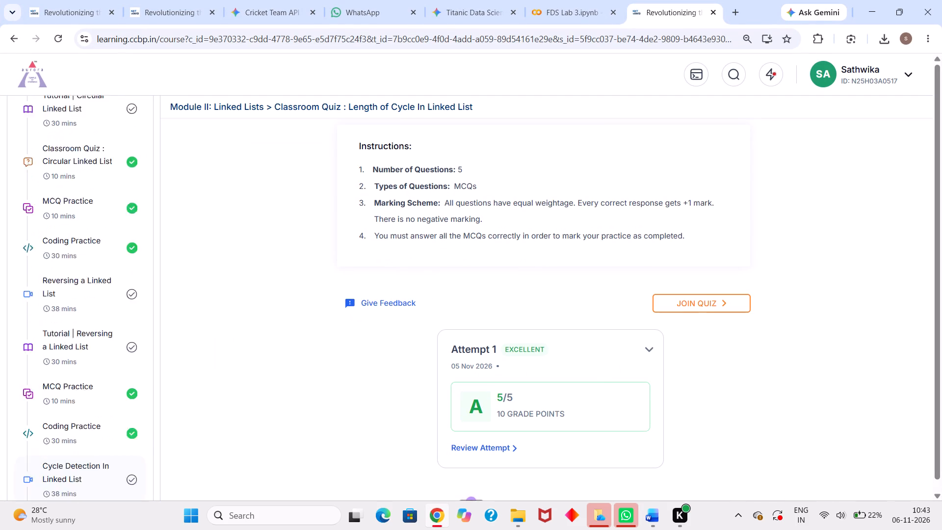
scroll(86, 373, up, 2)
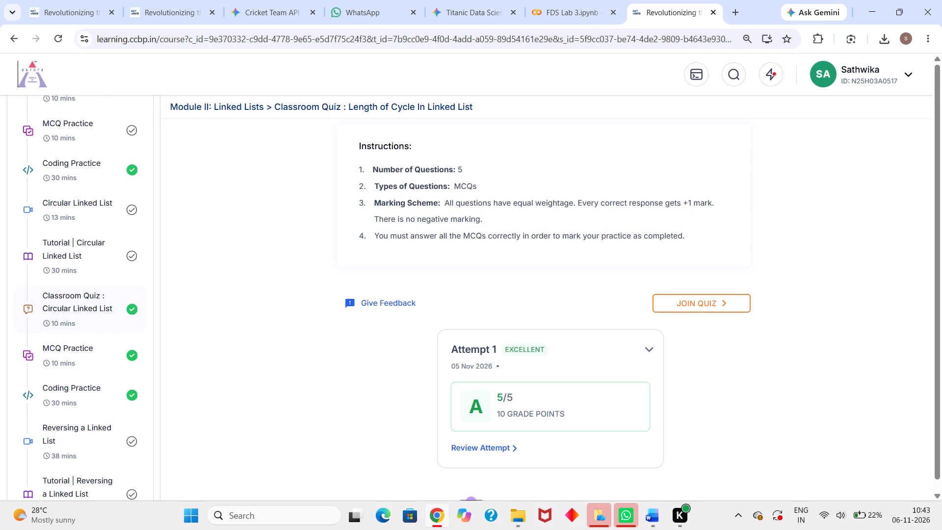
scroll(78, 408, down, 2)
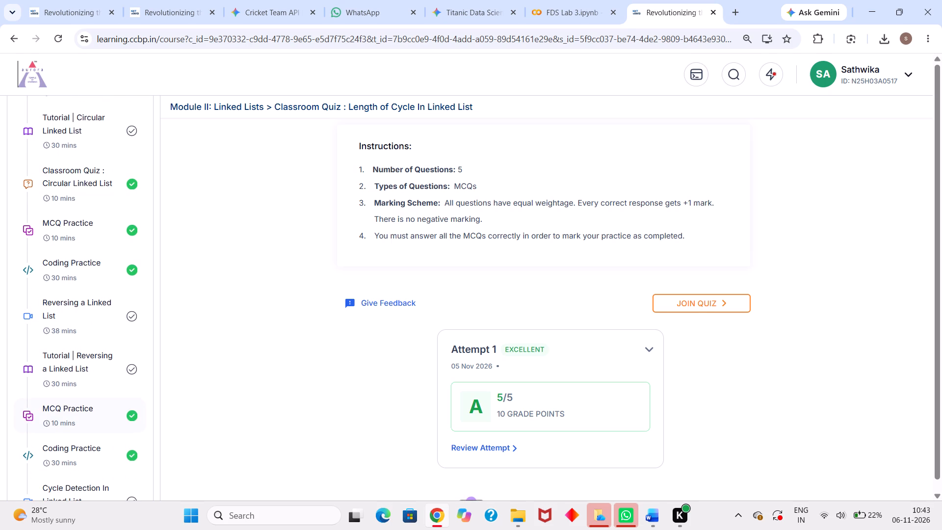
click(102, 447)
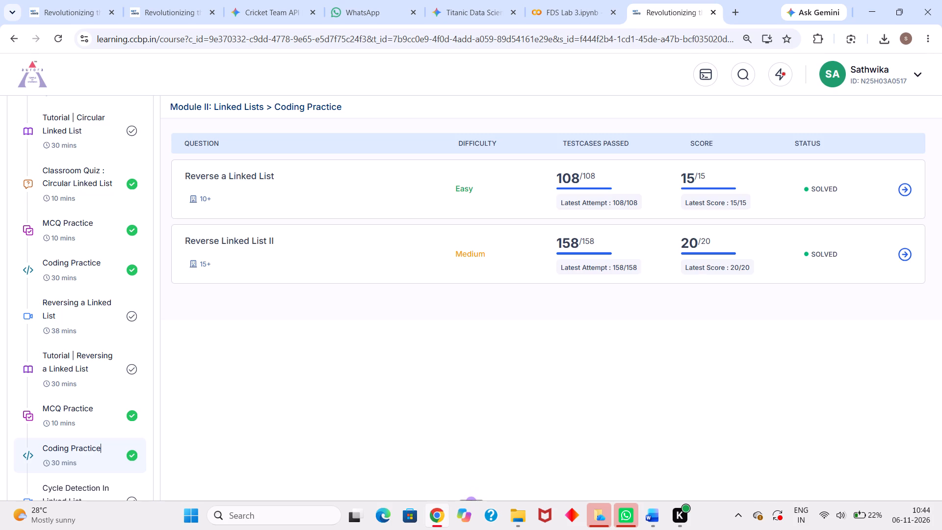
click(292, 265)
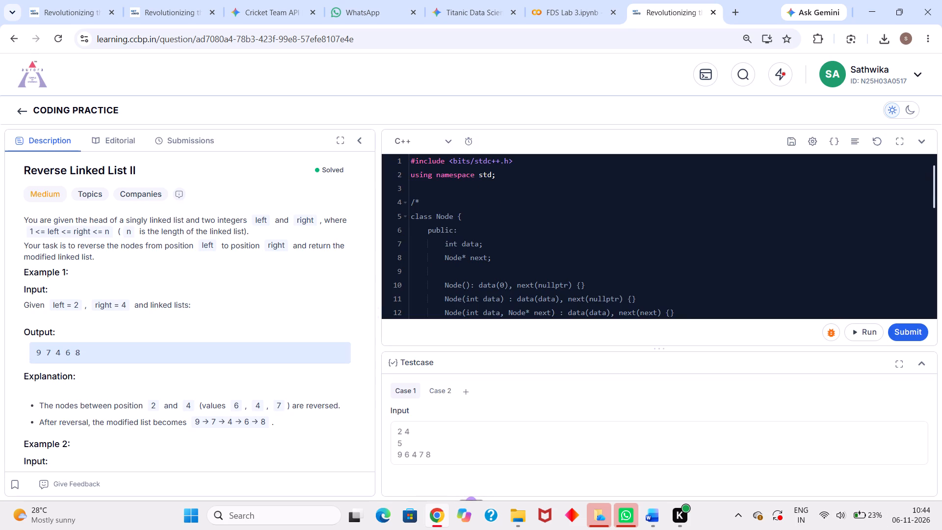
Copy the entire C++ solution code of the Reverse Linked List II problem.
scroll(470, 261, down, 4)
scroll(470, 261, up, 1)
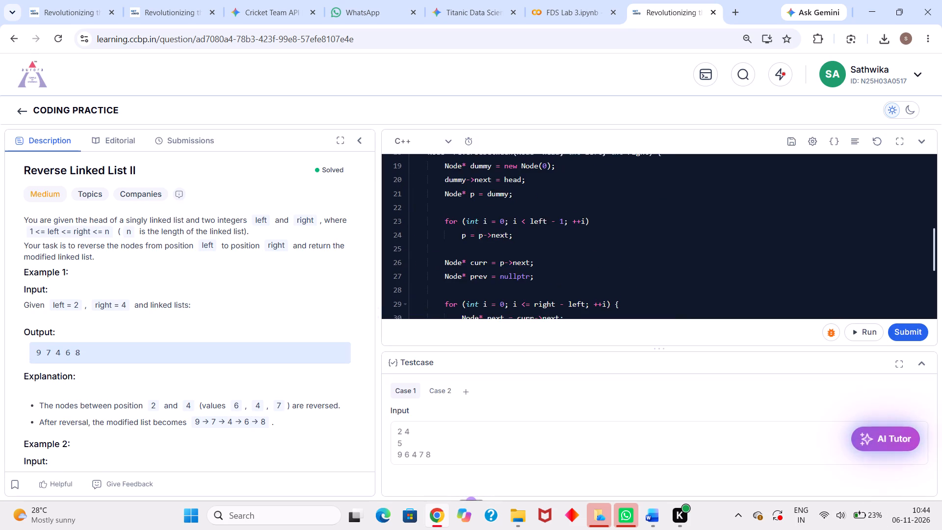
scroll(470, 261, up, 1)
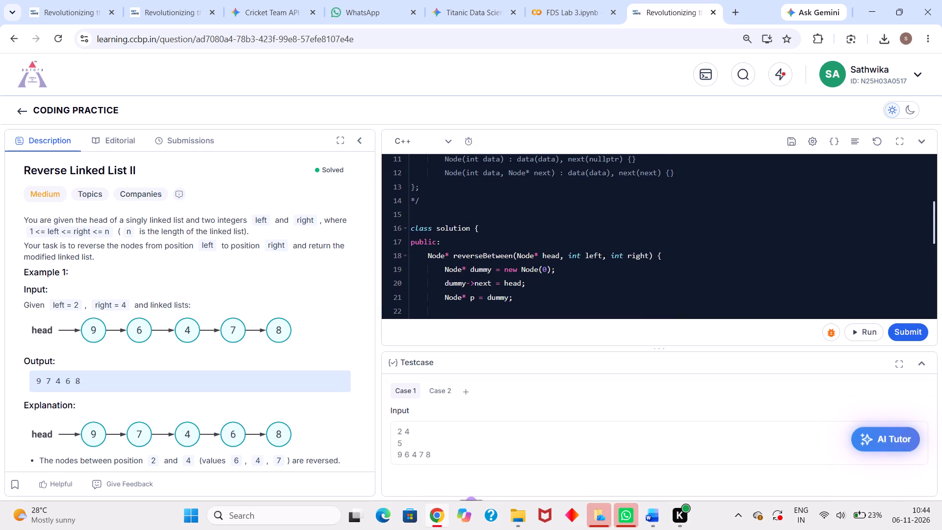
scroll(410, 231, up, 5)
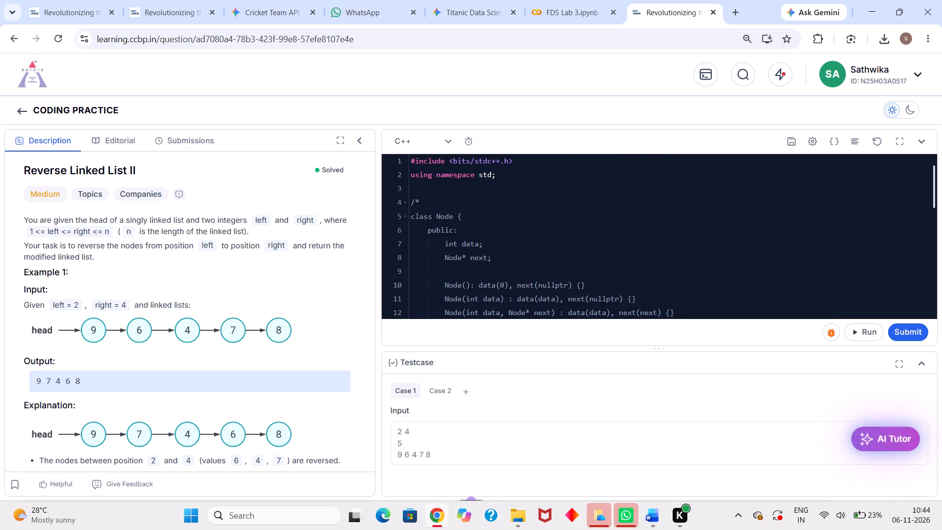
click(542, 247)
scroll(542, 247, down, 2)
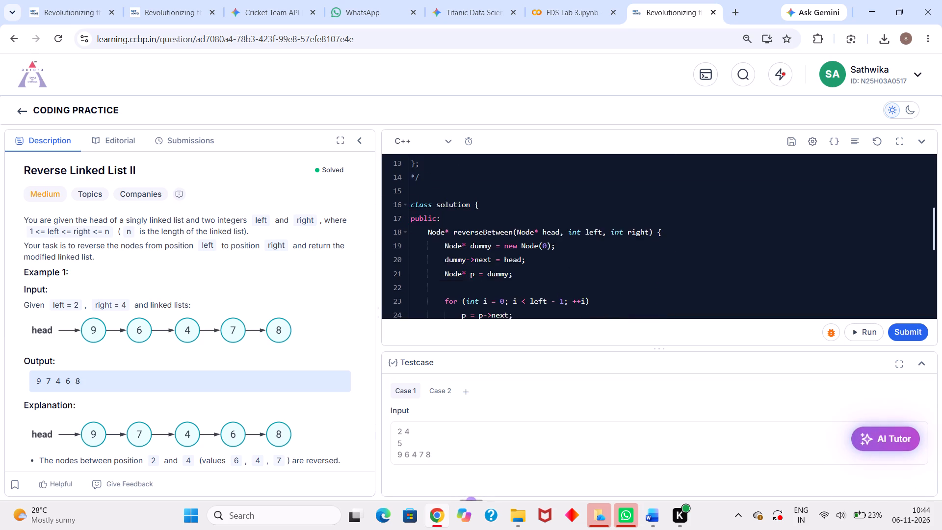
scroll(542, 247, down, 2)
click(549, 257)
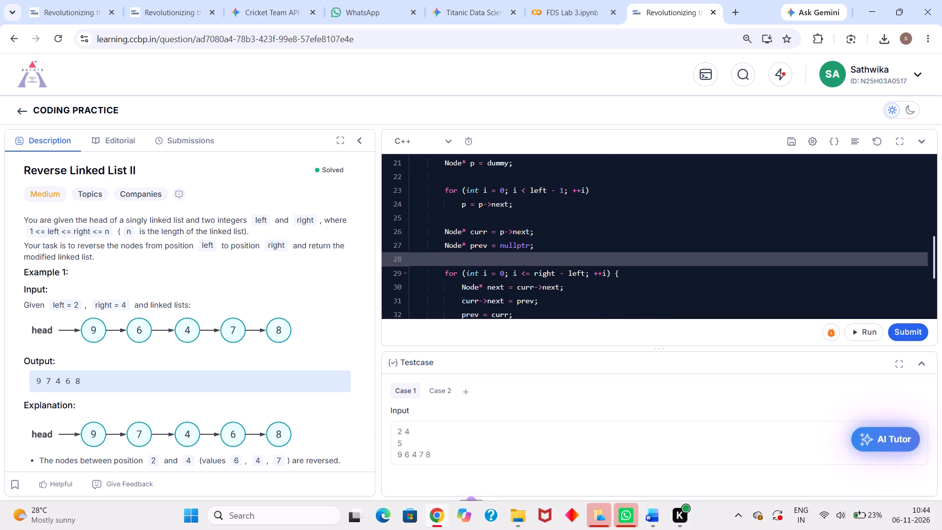
key(ctrl+a)
key(ctrl+c)
key(ctrl+c)
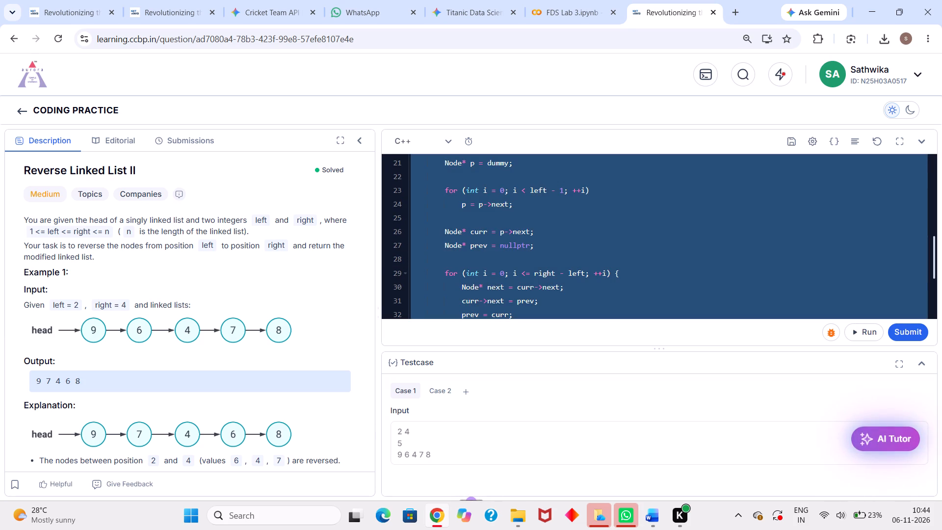
In the Word report, paste the copied code on an unnumbered line below "A. Implementation (Code)" of experiment 2.1.
click(440, 512)
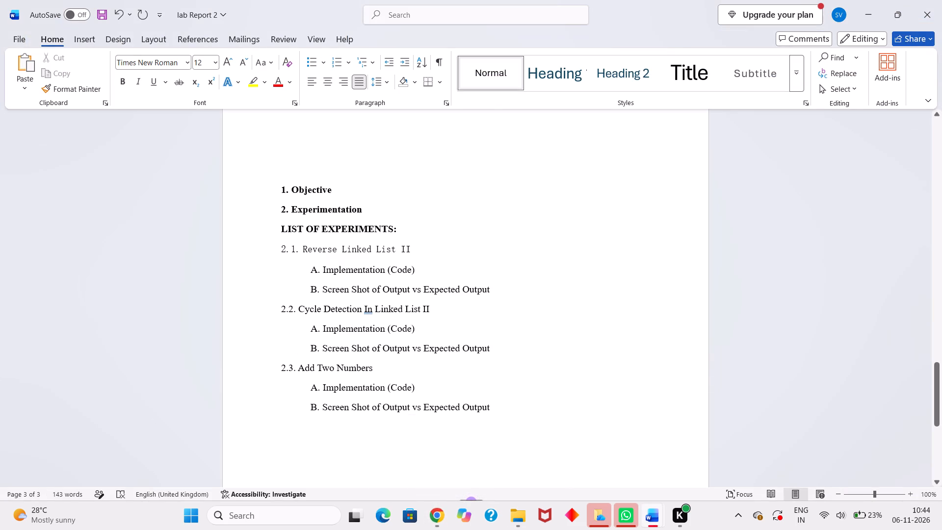
click(423, 267)
key(Return)
key(Return)
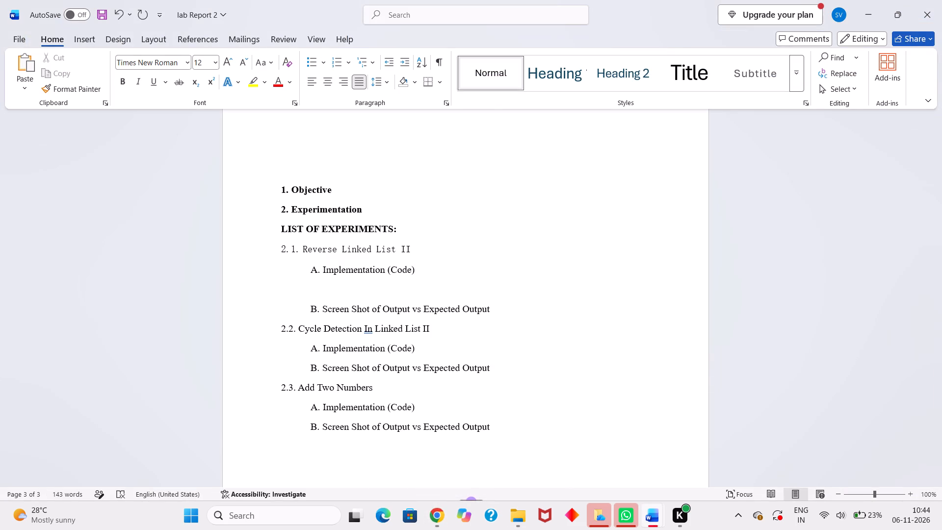
key(ctrl+v)
Add an unnumbered blank line below "B. Screen Shot of Output vs Expected Output" of experiment 2.1.
scroll(423, 267, down, 1)
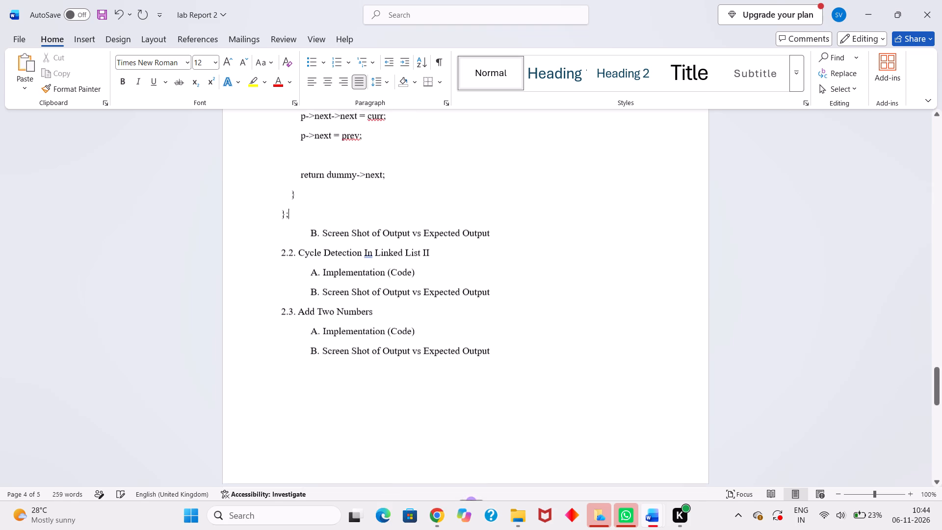
scroll(423, 267, down, 1)
scroll(423, 267, up, 2)
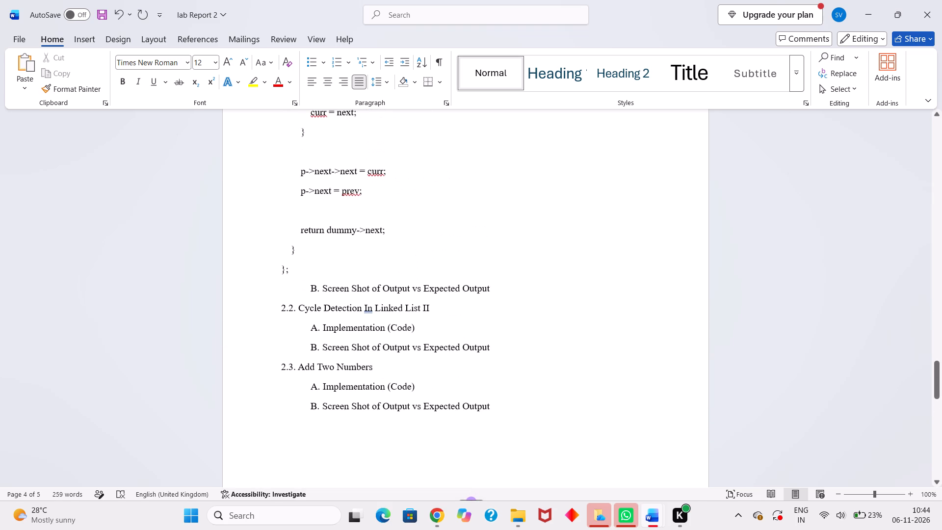
click(503, 295)
key(Return)
key(Return)
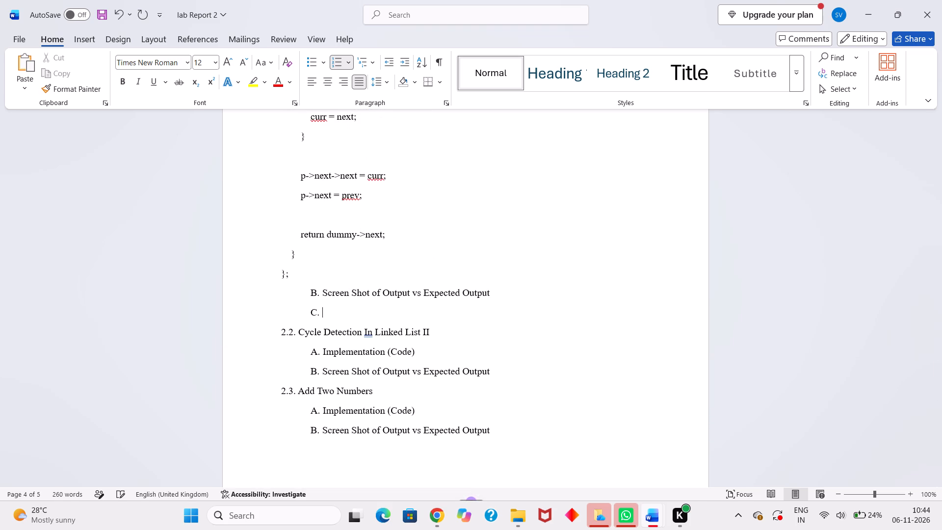
Switch back to the Reverse Linked List II problem in Chrome and run its code against the test cases.
click(433, 520)
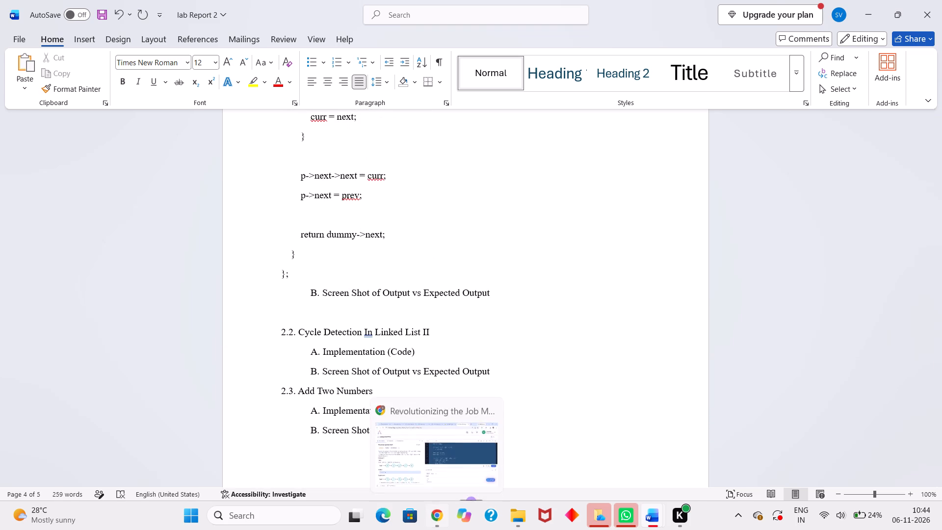
click(601, 396)
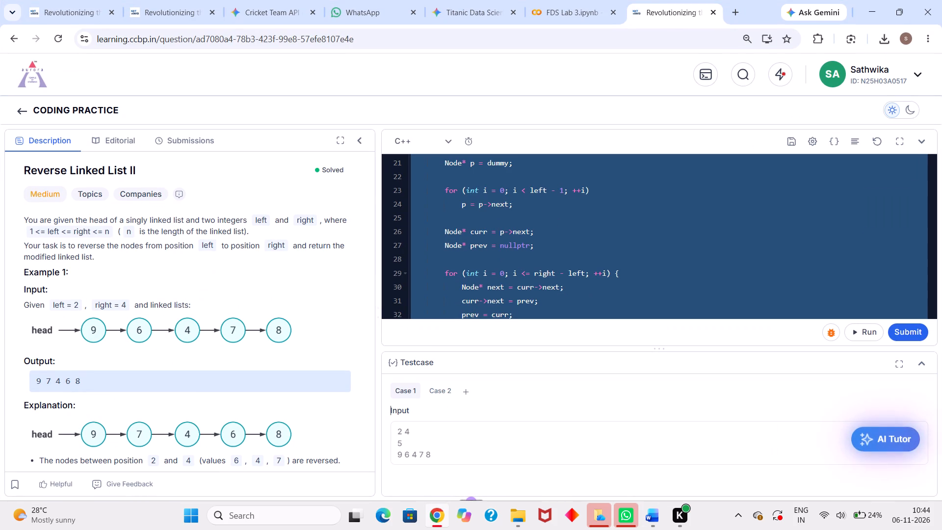
click(697, 226)
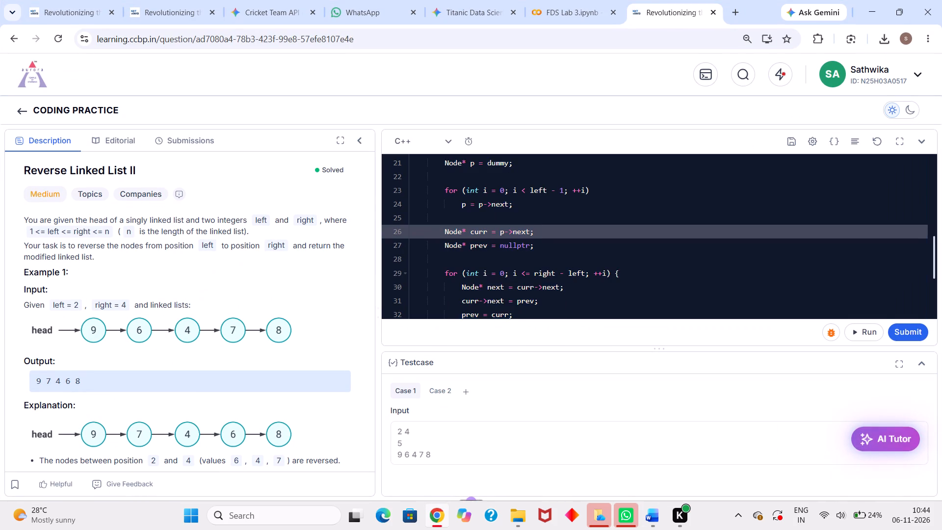
click(857, 331)
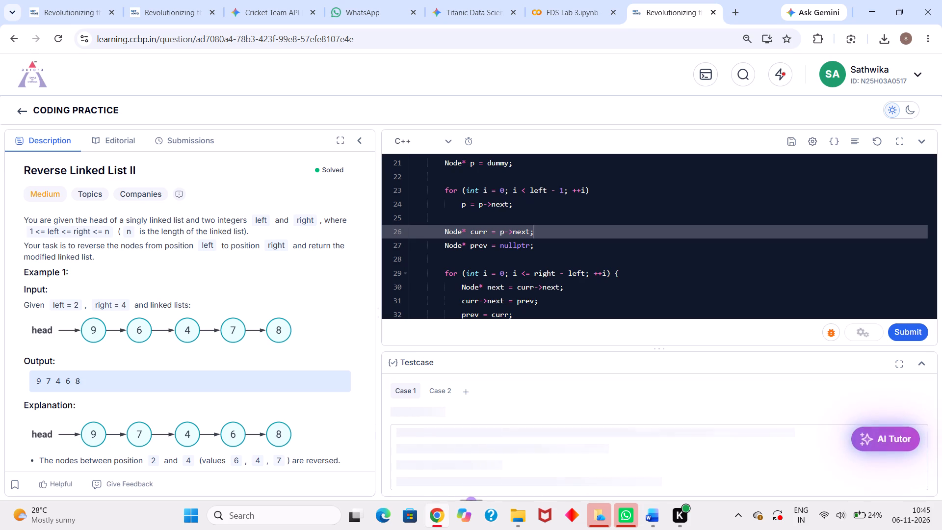
Capture a full-screen screenshot showing the test case's Your Output beside Expected, and open it in Snipping Tool for markup.
scroll(582, 446, down, 1)
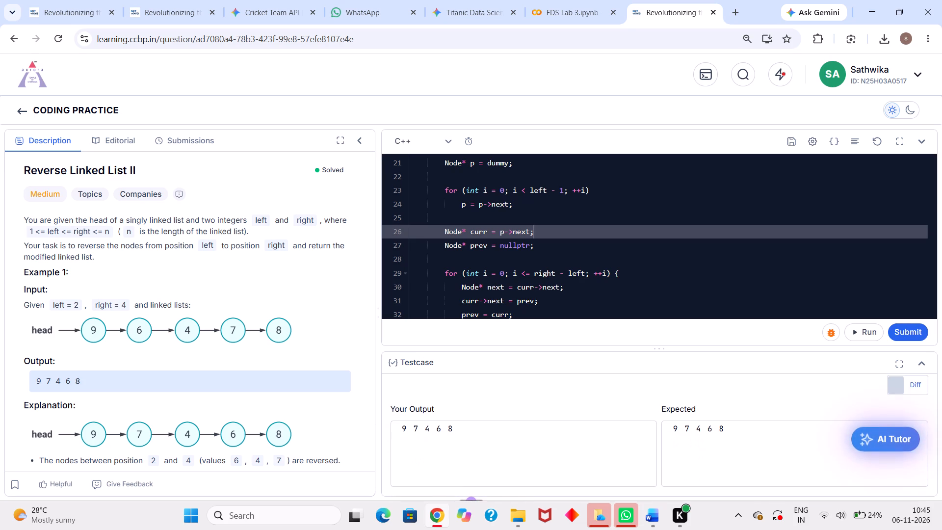
scroll(582, 446, down, 1)
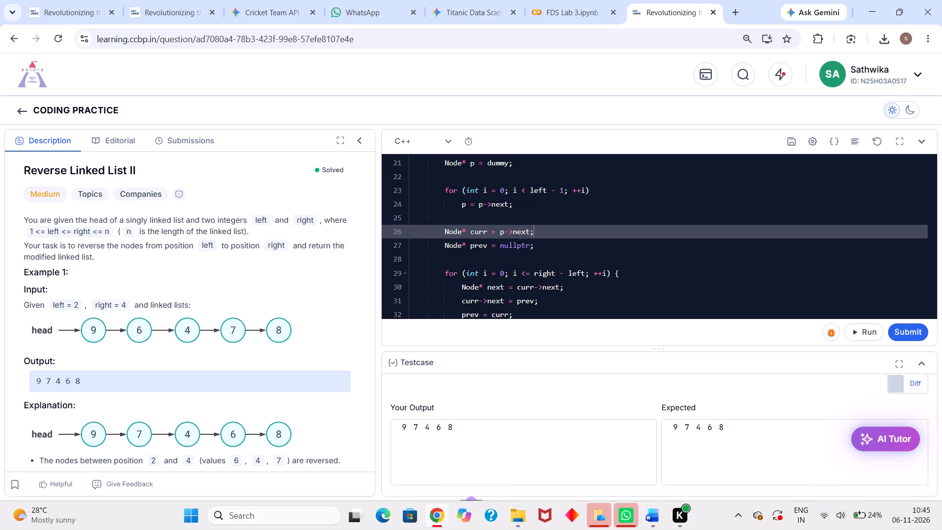
key(Print)
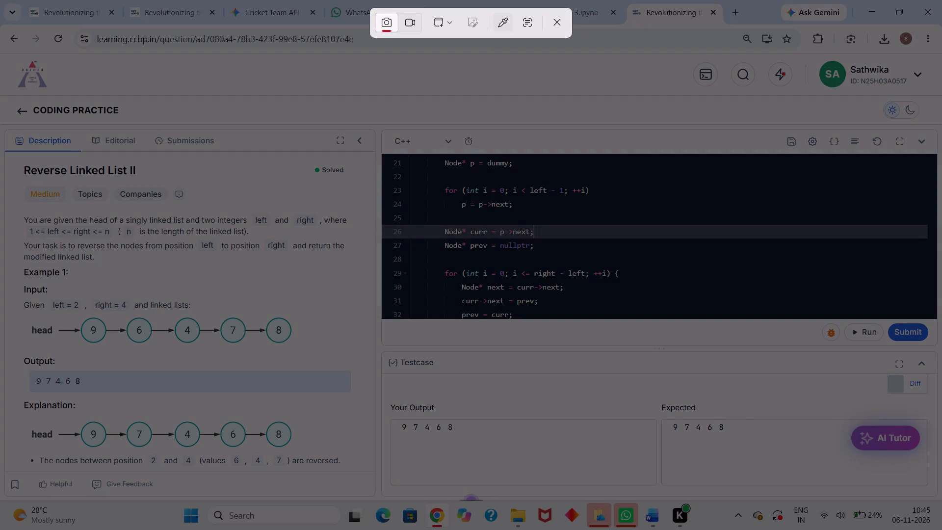
click(444, 24)
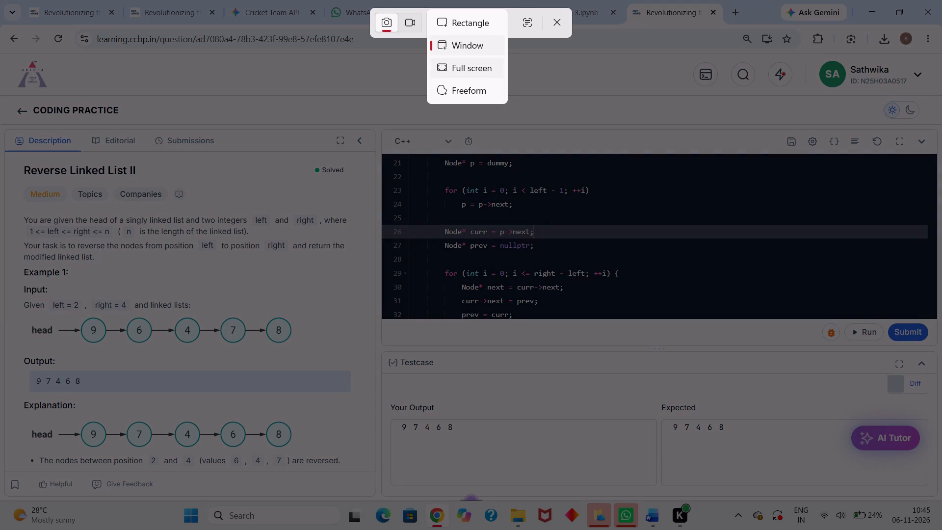
click(474, 73)
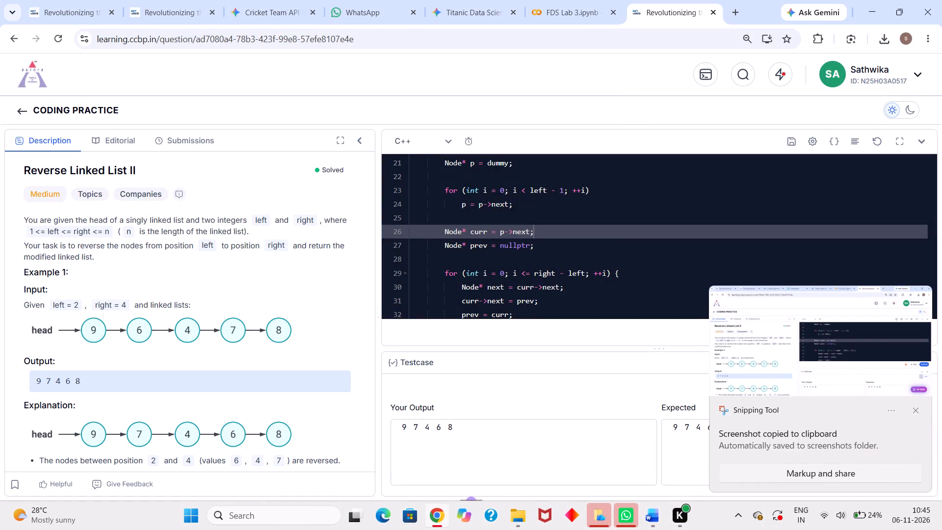
click(869, 475)
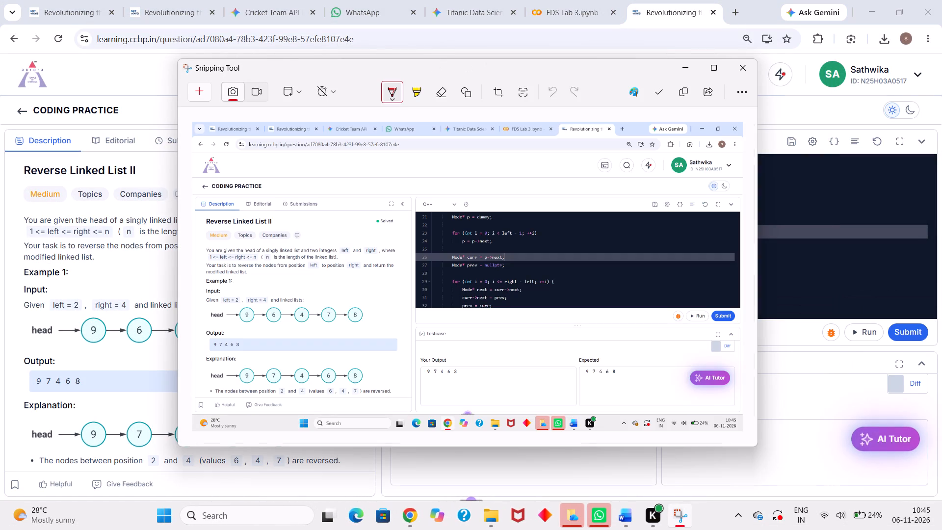
Crop the browser tab strip and taskbar out of the Reverse Linked List II screenshot, copy the cropped image, and close Snipping Tool.
click(497, 93)
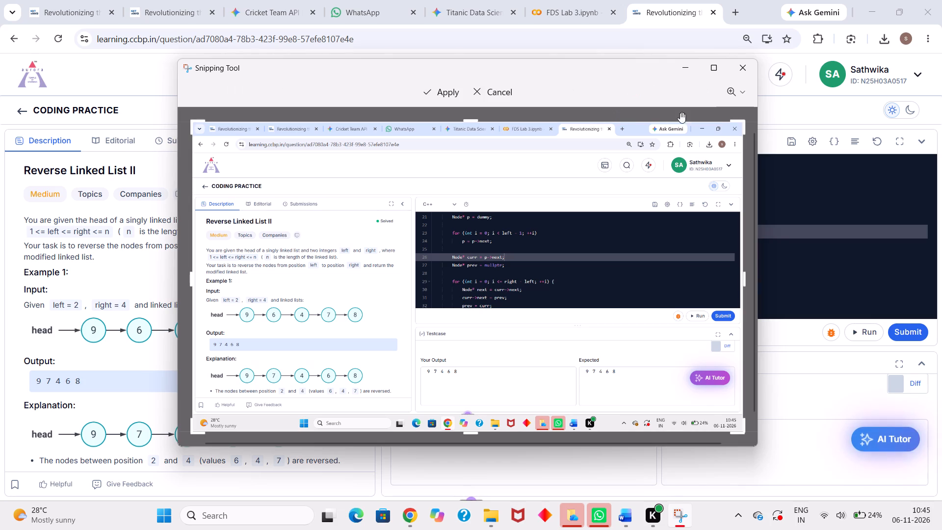
drag(739, 120, 745, 140)
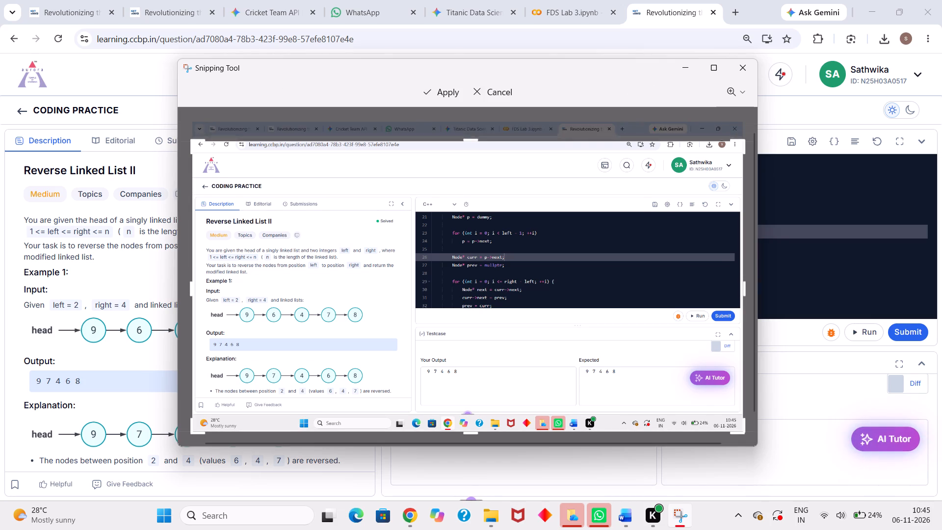
drag(745, 140, 744, 135)
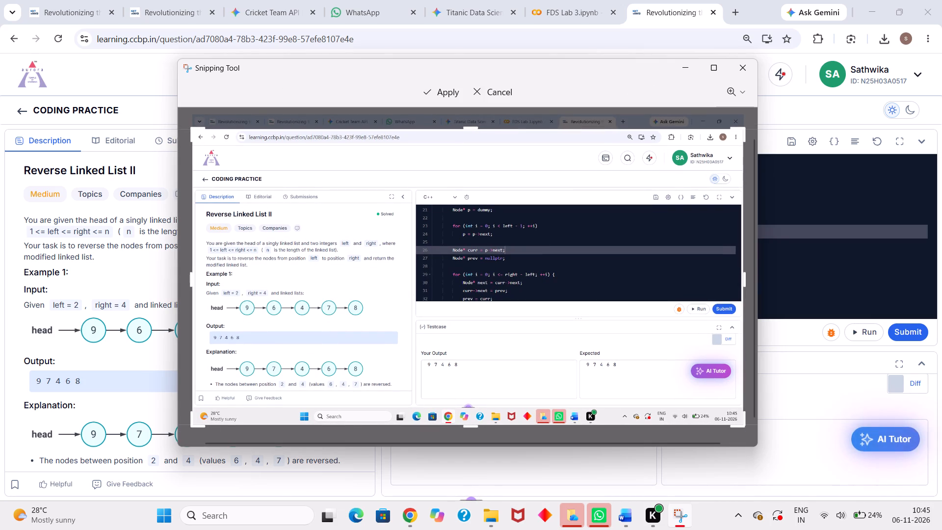
drag(741, 422, 738, 416)
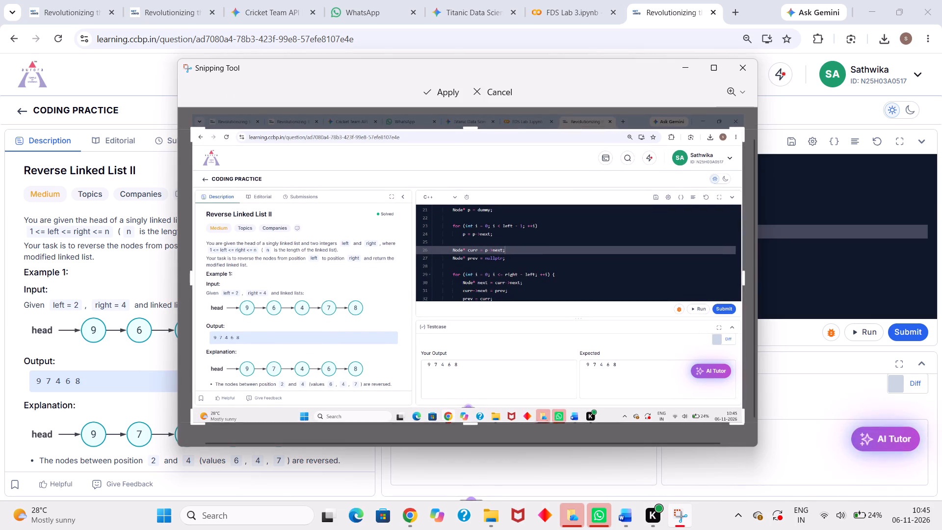
drag(738, 416, 733, 404)
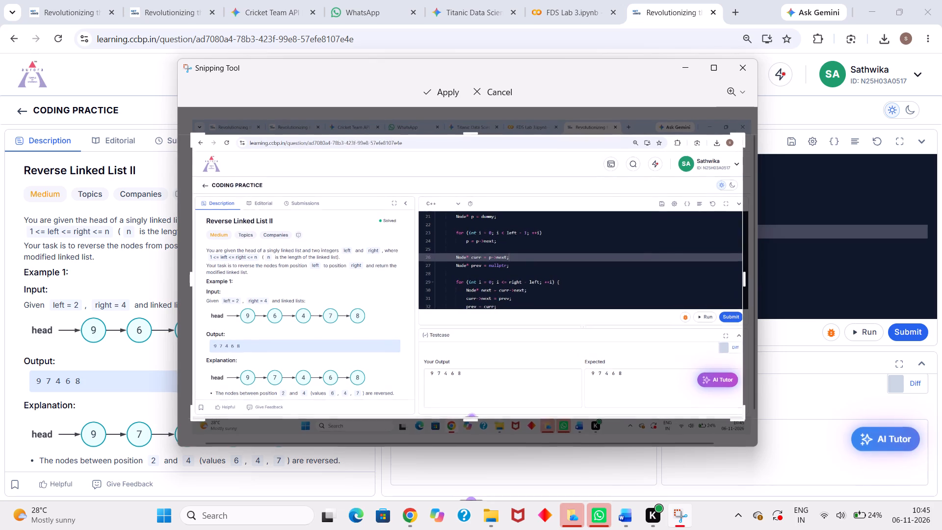
key(Return)
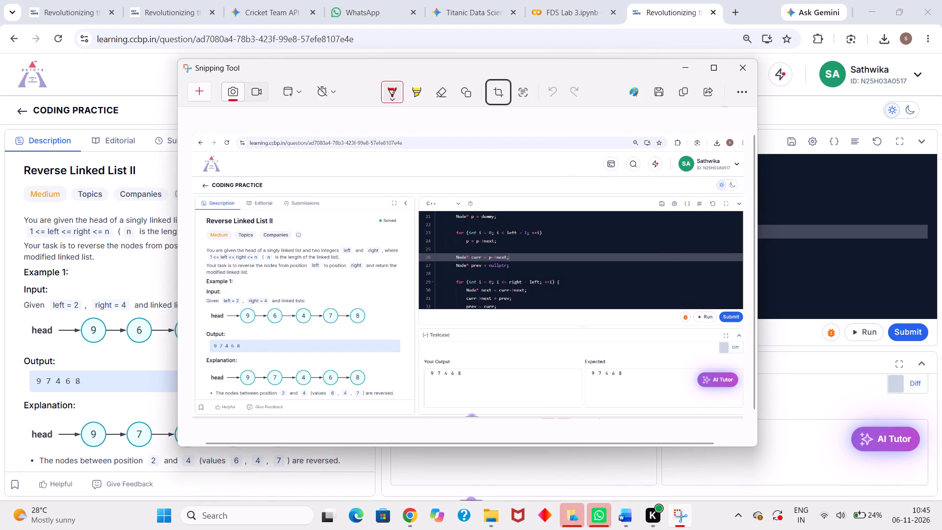
click(685, 91)
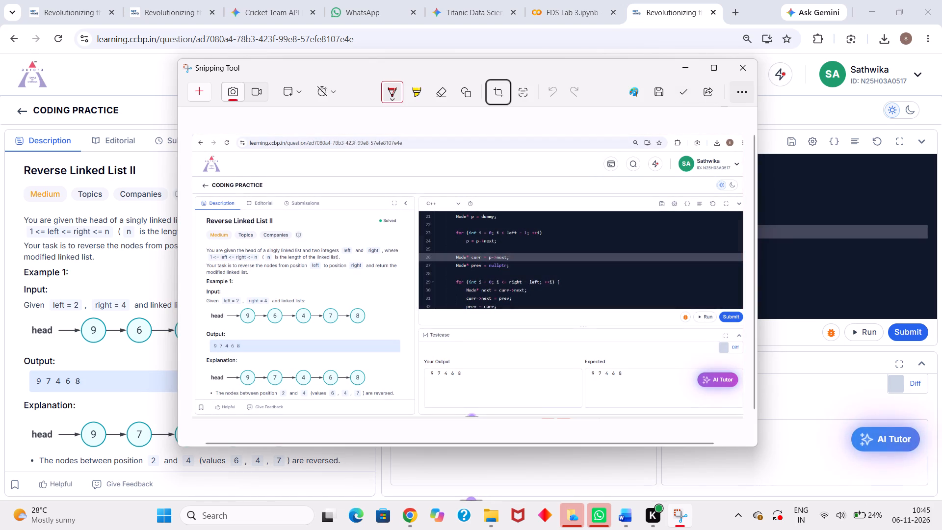
click(746, 75)
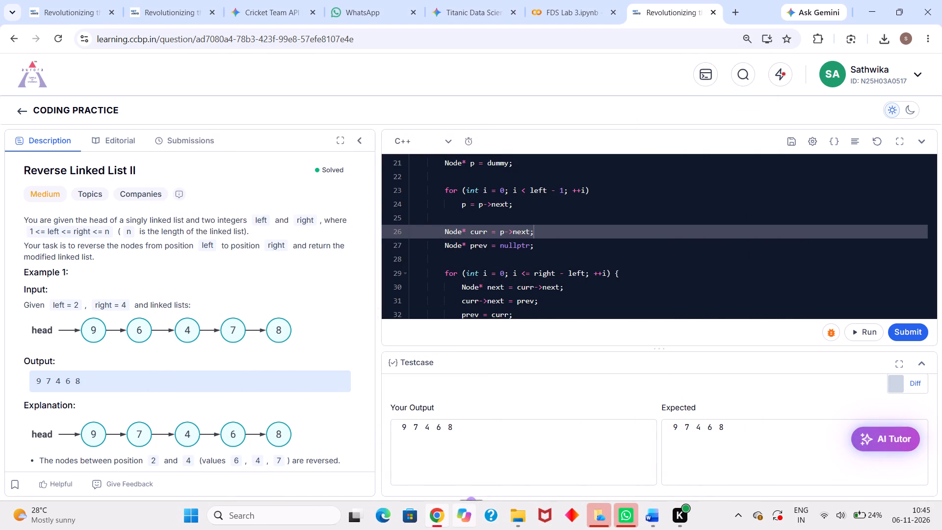
Switch to the Word report and paste the cropped screenshot on the blank line below "B. Screen Shot of Output vs Expected Output" of experiment 2.1.
click(434, 517)
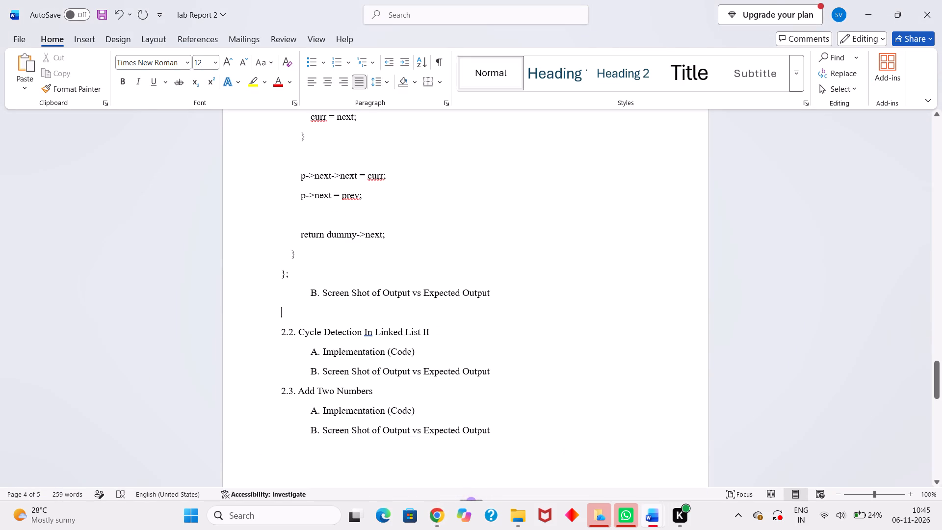
key(ctrl+v)
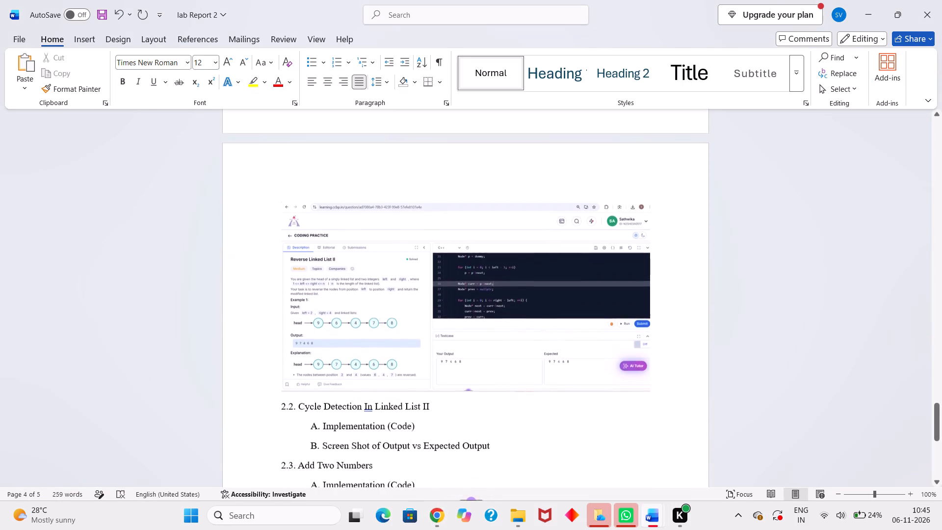
Add an unnumbered blank line below "A. Implementation (Code)" of experiment 2.2, Cycle Detection In Linked List II.
scroll(292, 313, down, 1)
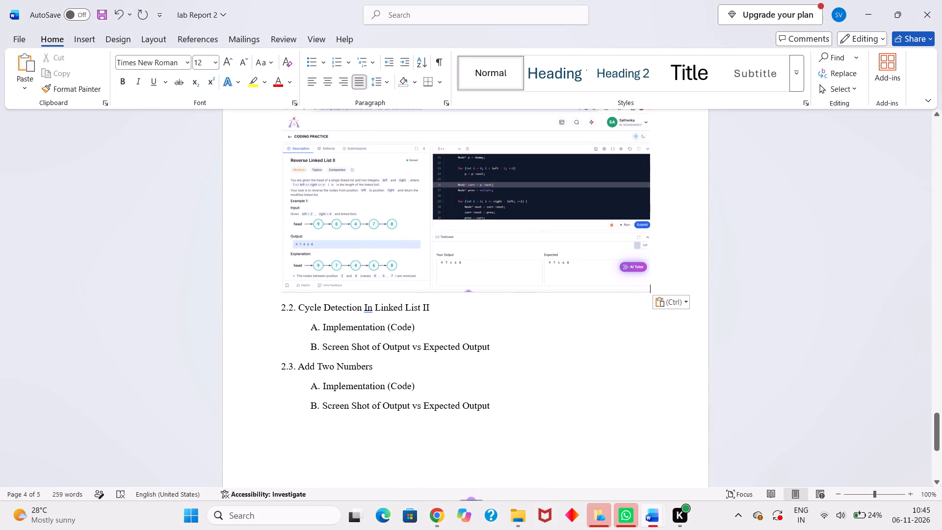
click(426, 328)
key(Return)
key(Return)
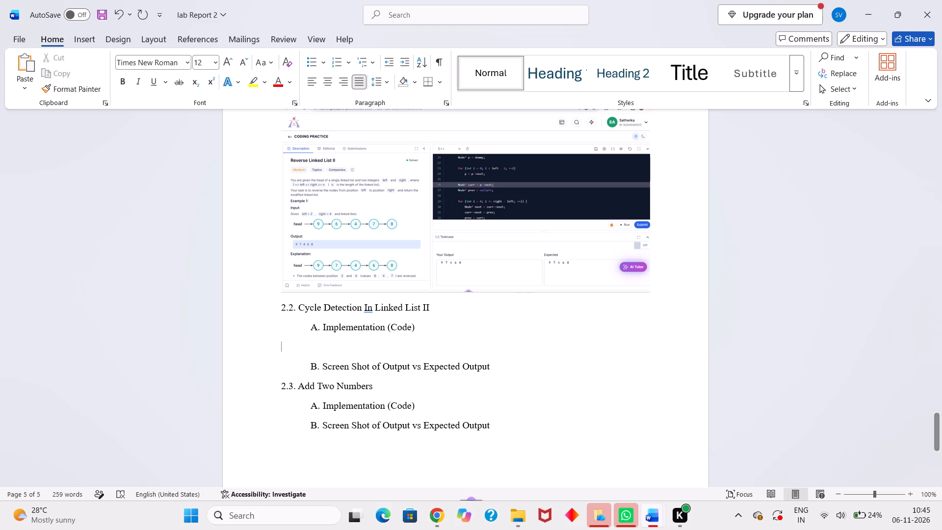
Switch to Chrome and open the Cycle Detection In Linked List II problem from its Coding Practice set in Module II: Linked Lists.
click(434, 512)
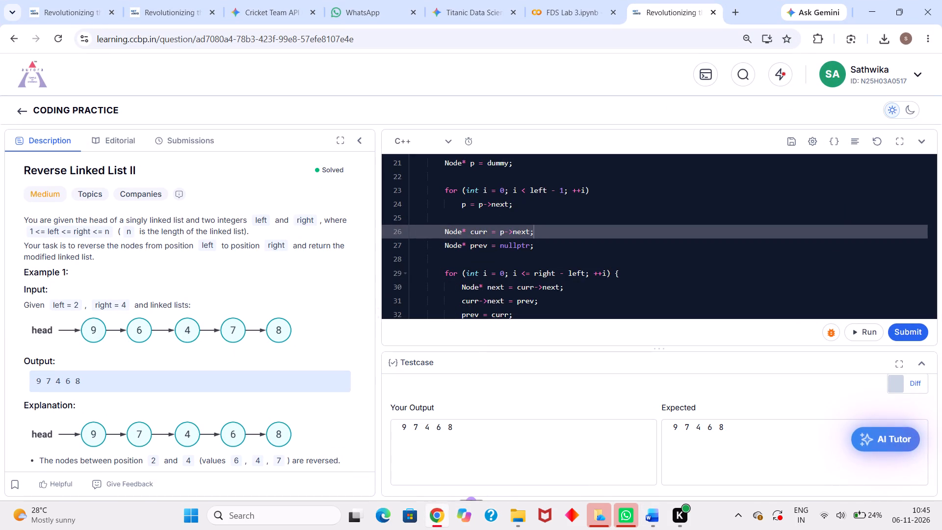
click(17, 108)
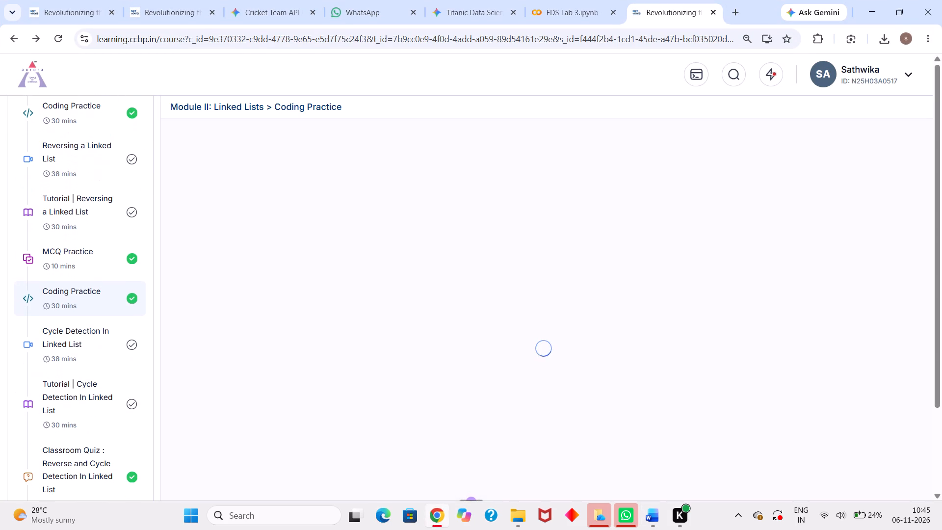
scroll(100, 402, down, 1)
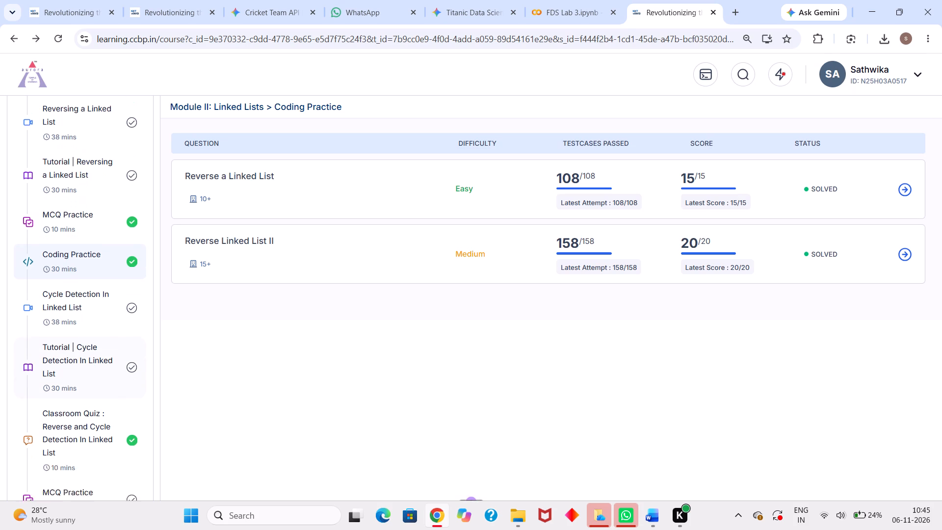
scroll(100, 402, down, 3)
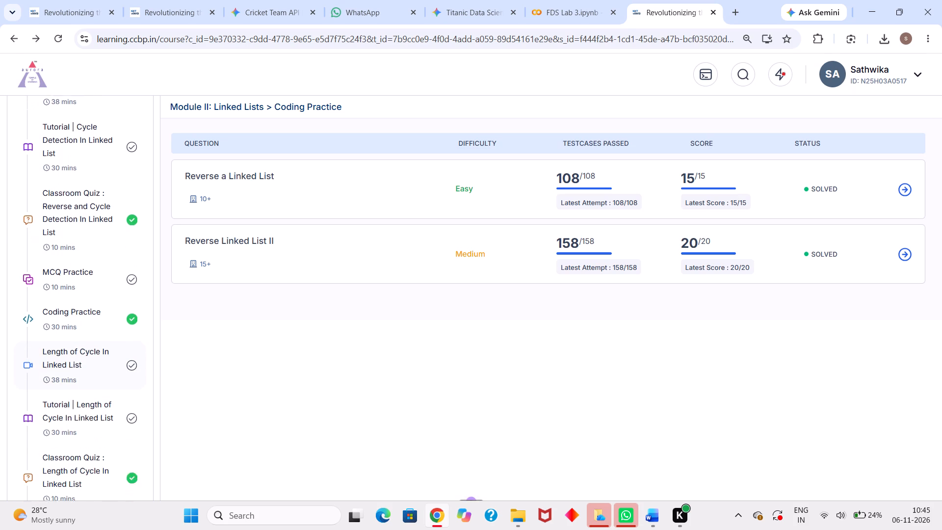
scroll(100, 402, down, 1)
click(109, 461)
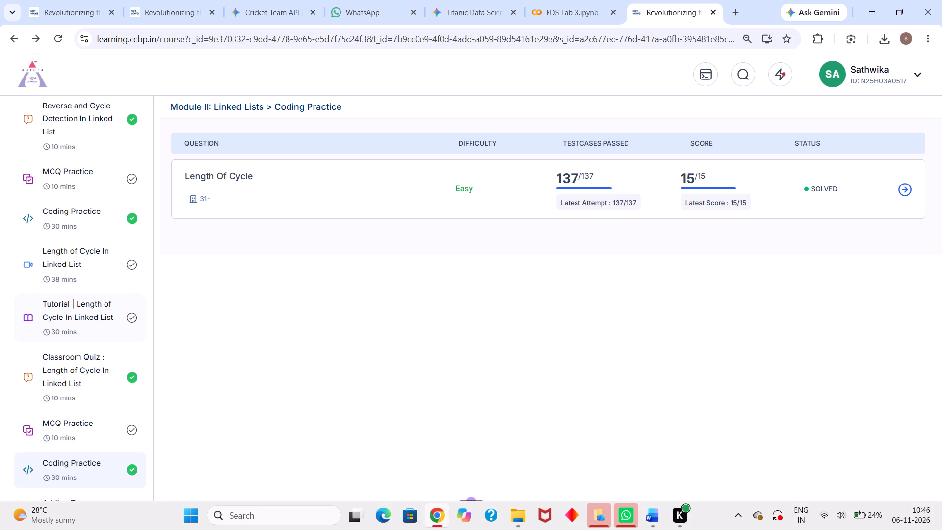
click(59, 220)
click(278, 248)
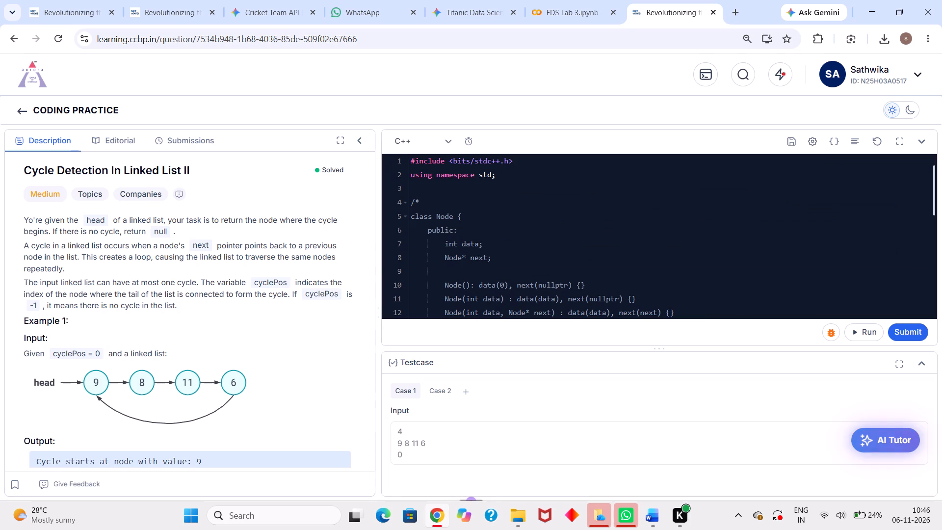
Copy the entire C++ solution code of Cycle Detection In Linked List II from the code editor.
click(538, 253)
key(ctrl+a)
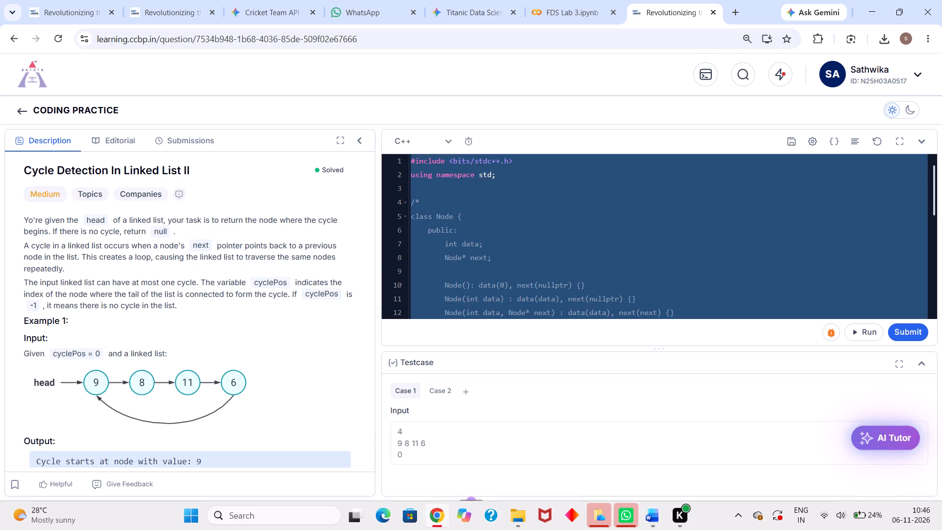
key(ctrl+c)
key(ctrl+c)
click(538, 253)
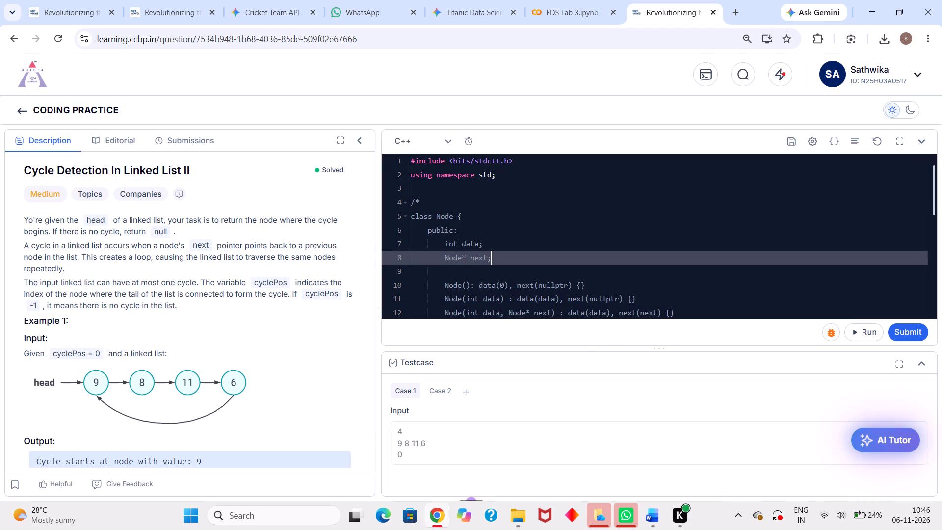
Switch to the Word report and paste the copied code on the blank line below "A. Implementation (Code)" of experiment 2.2.
click(437, 510)
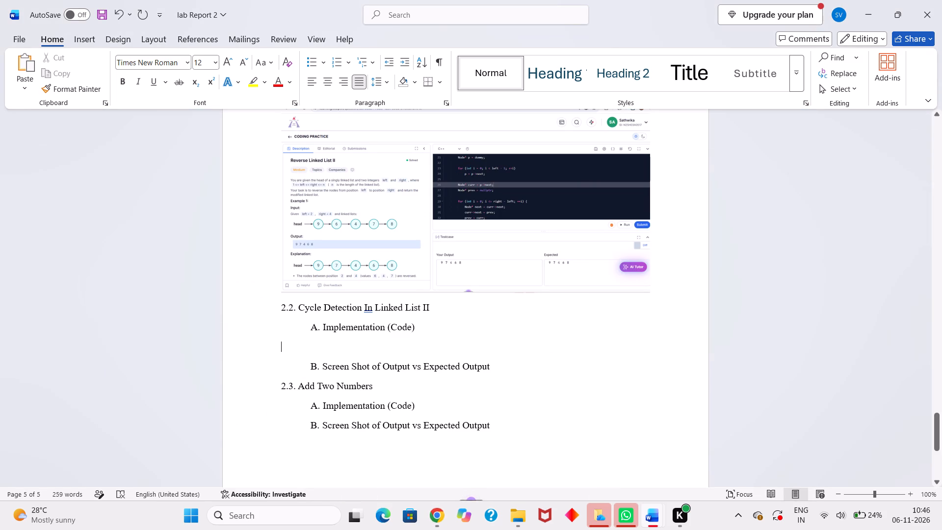
key(ctrl+v)
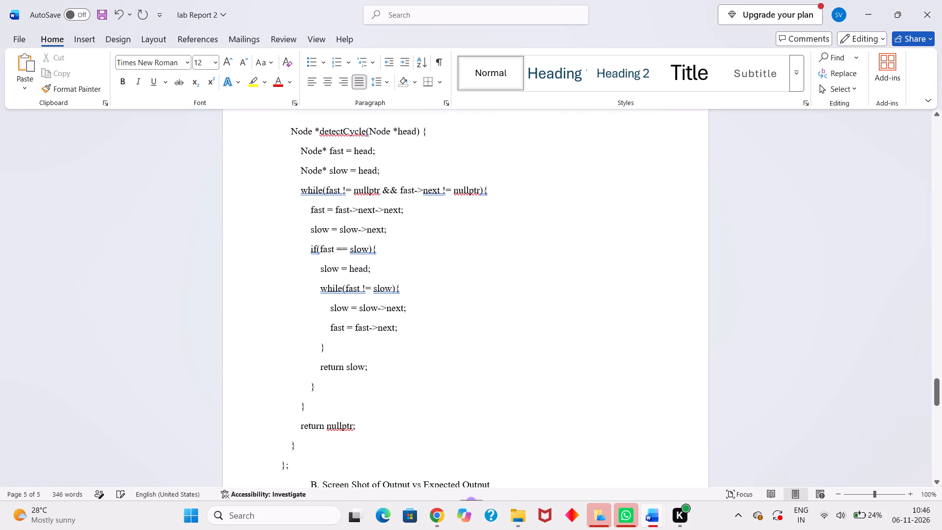
Add an unnumbered blank line below "B. Screen Shot of Output vs Expected Output" of experiment 2.2.
scroll(340, 352, down, 1)
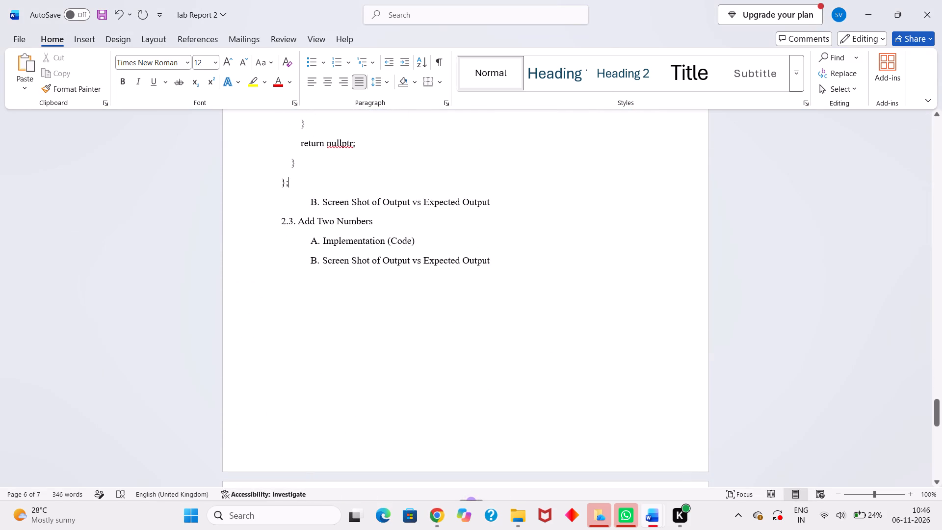
click(521, 204)
key(Return)
key(Return)
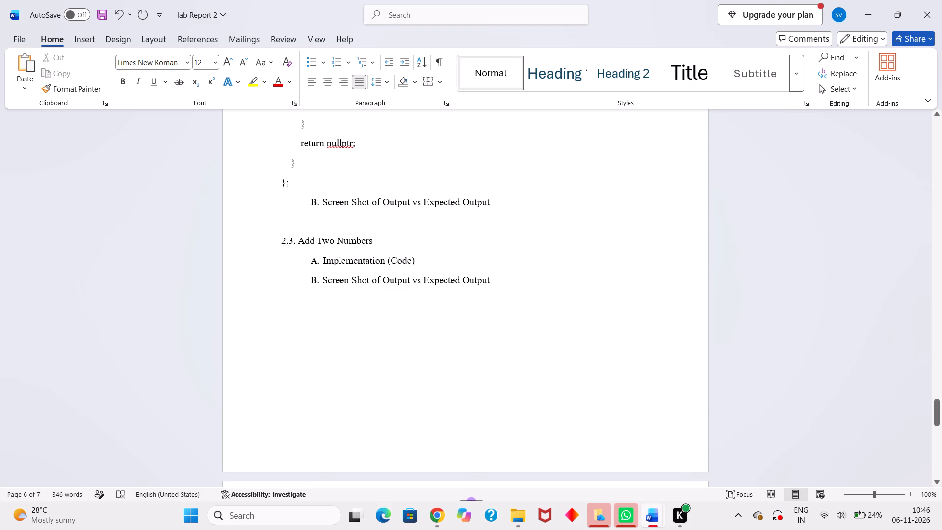
Switch back to the Cycle Detection In Linked List II problem in Chrome, run its code, and bring Your Output and Expected into view.
click(437, 516)
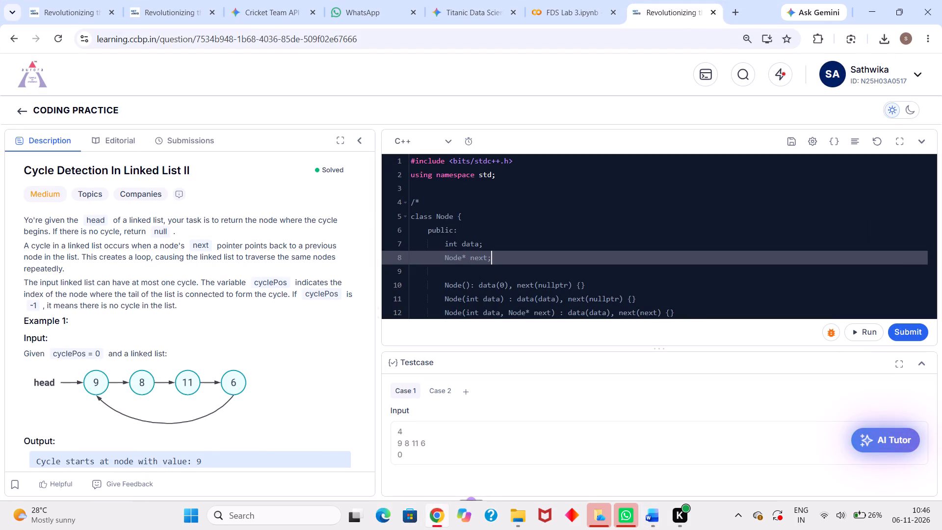
click(863, 330)
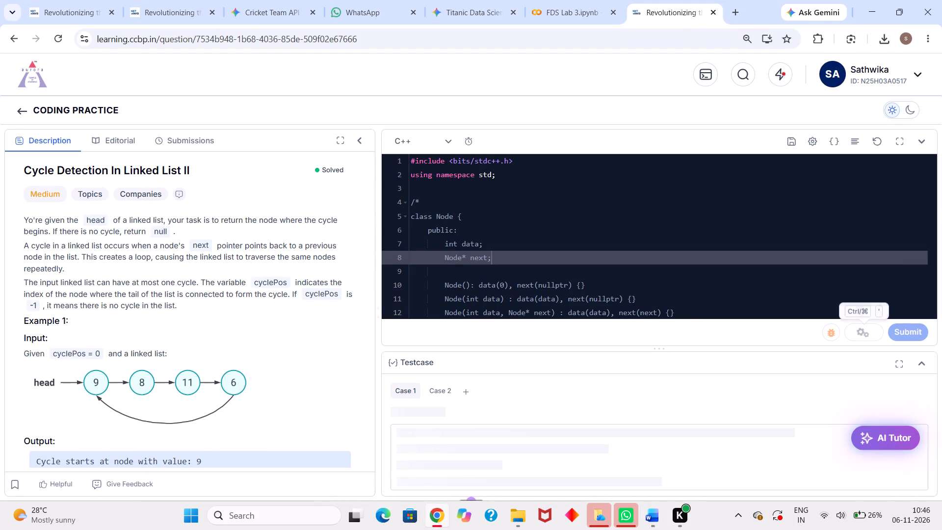
scroll(559, 267, down, 4)
scroll(555, 415, down, 1)
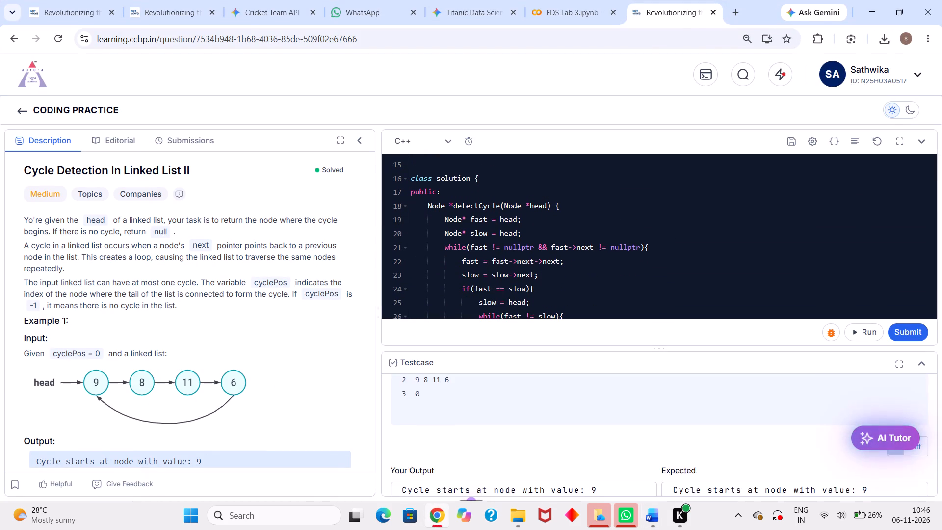
scroll(555, 415, down, 2)
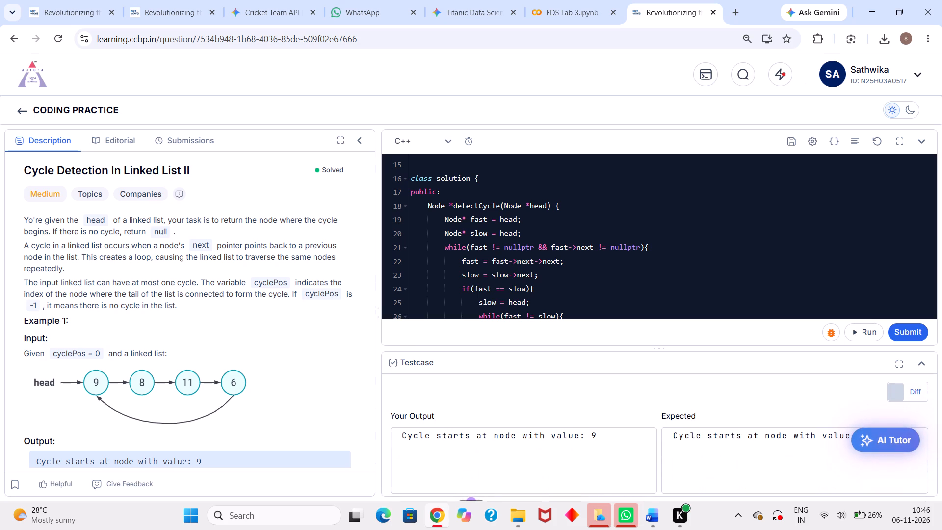
scroll(562, 443, down, 1)
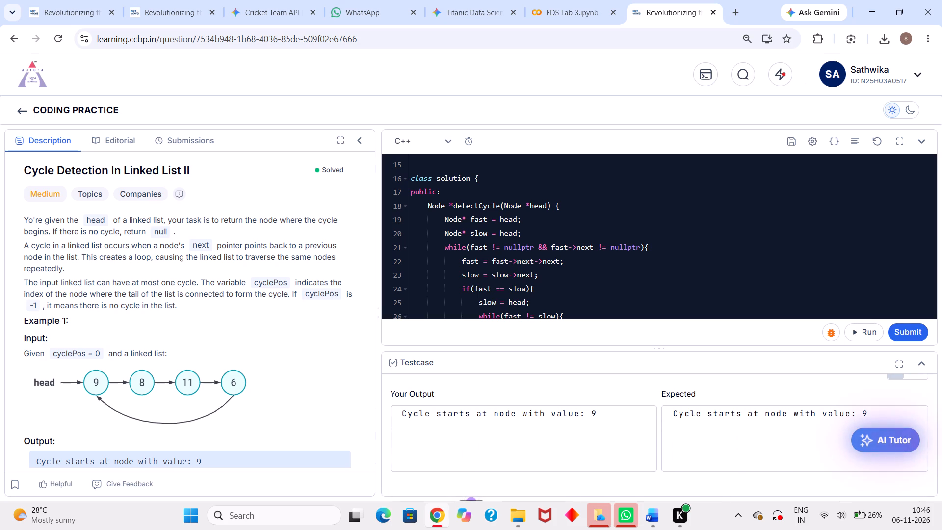
Capture a full-screen screenshot of the Cycle Detection In Linked List II output beside Expected, and open it in Snipping Tool for markup.
key(Print)
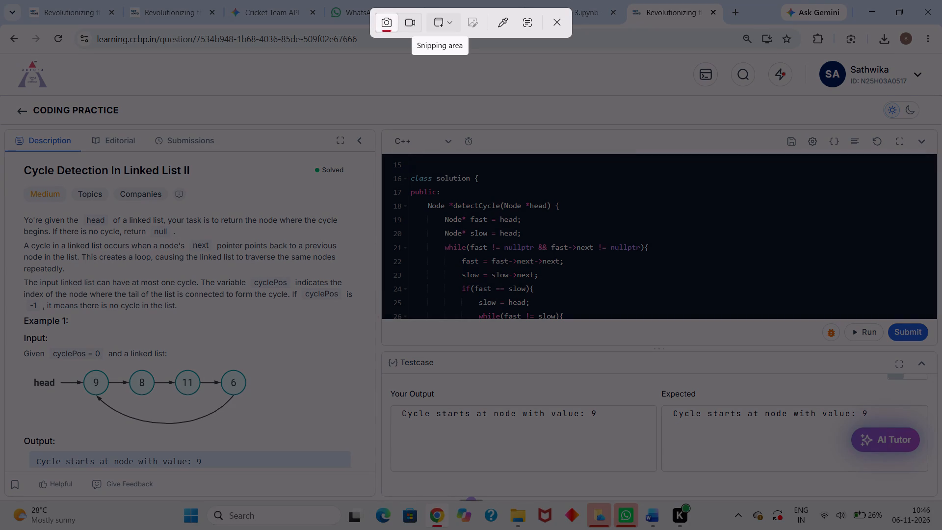
click(440, 24)
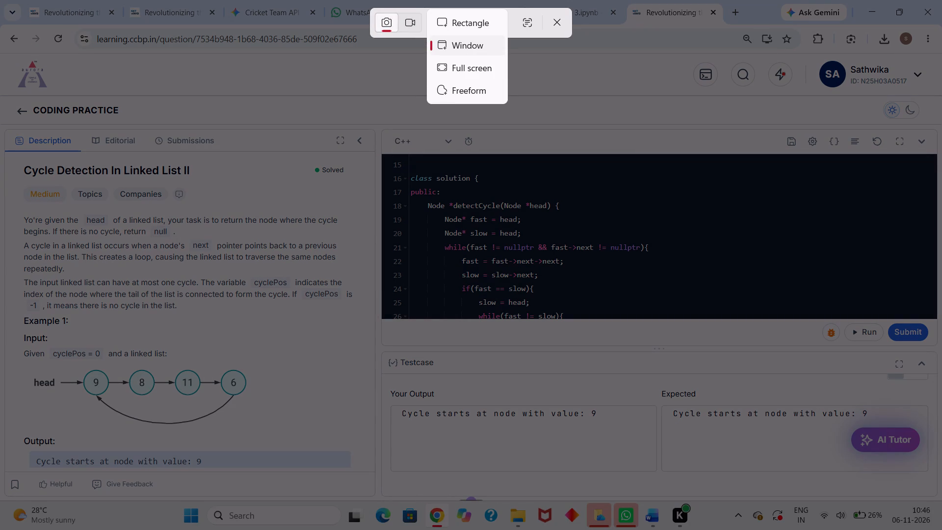
click(472, 69)
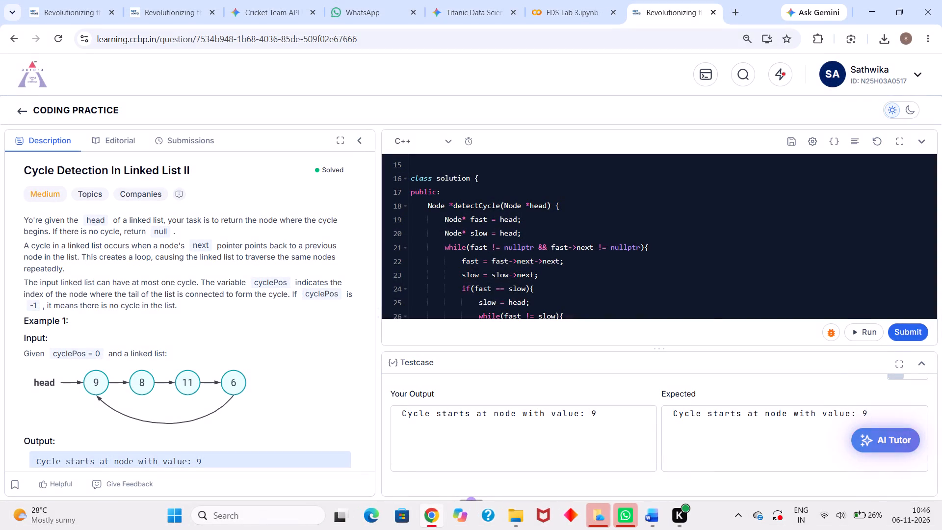
click(827, 472)
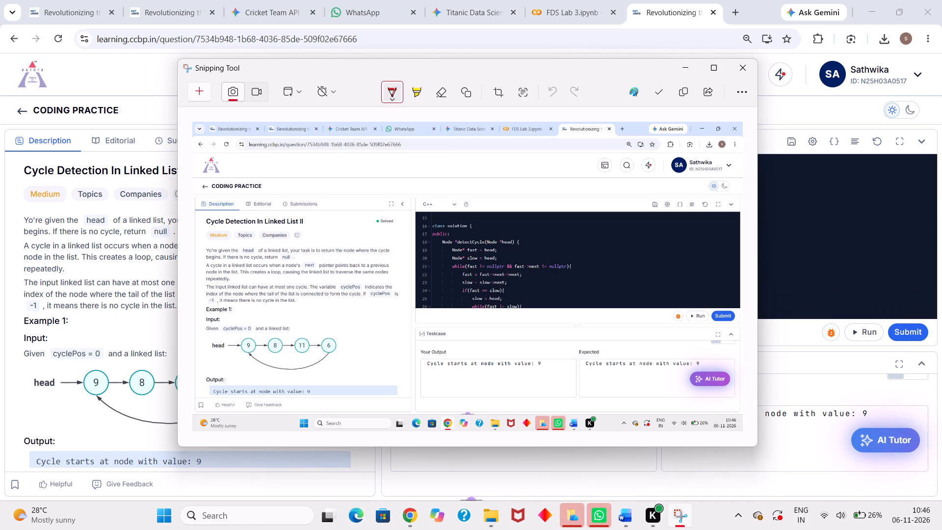
Crop the browser tab strip and Windows taskbar out of the Cycle Detection In Linked List II screenshot, copy it, and close Snipping Tool.
click(500, 93)
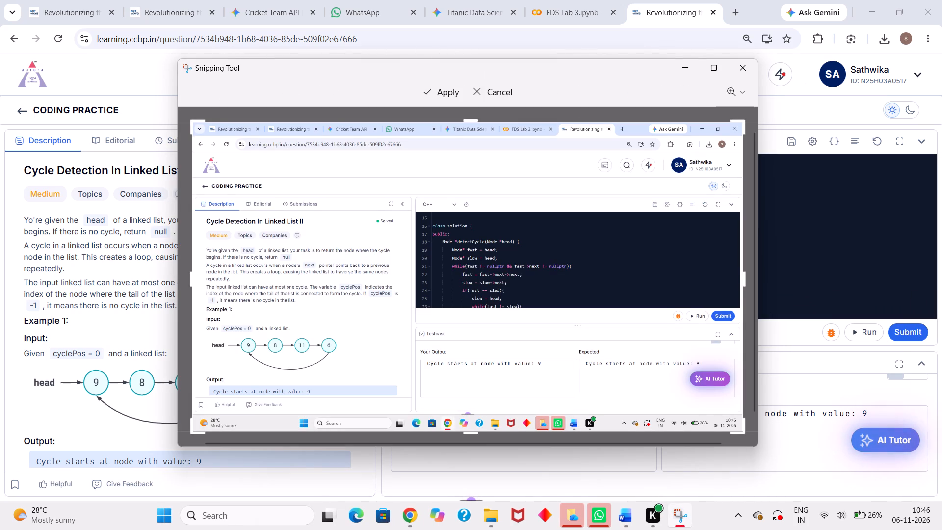
drag(740, 124, 747, 143)
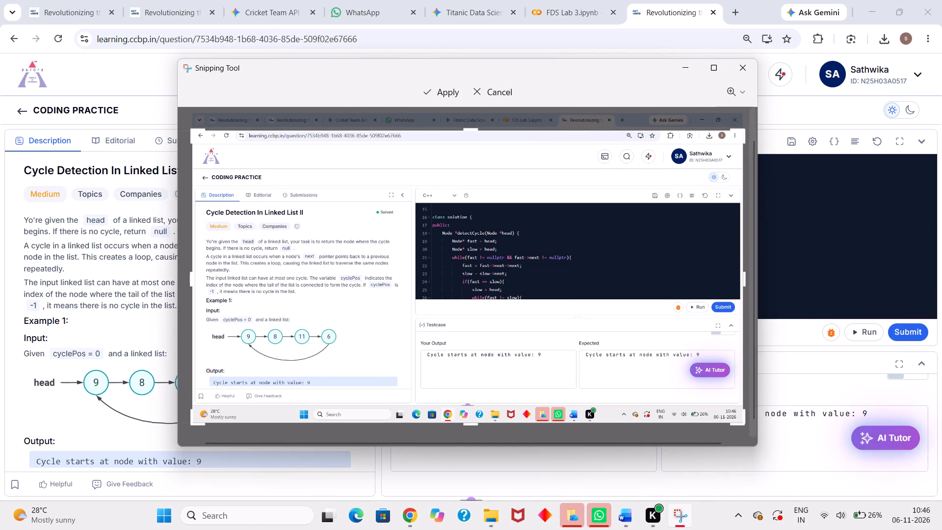
drag(743, 424, 730, 401)
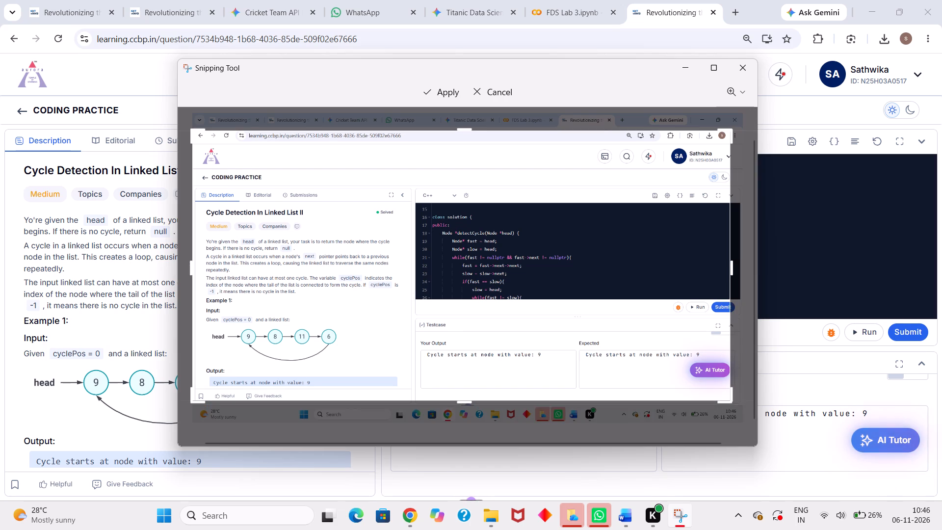
drag(730, 401, 729, 402)
key(Return)
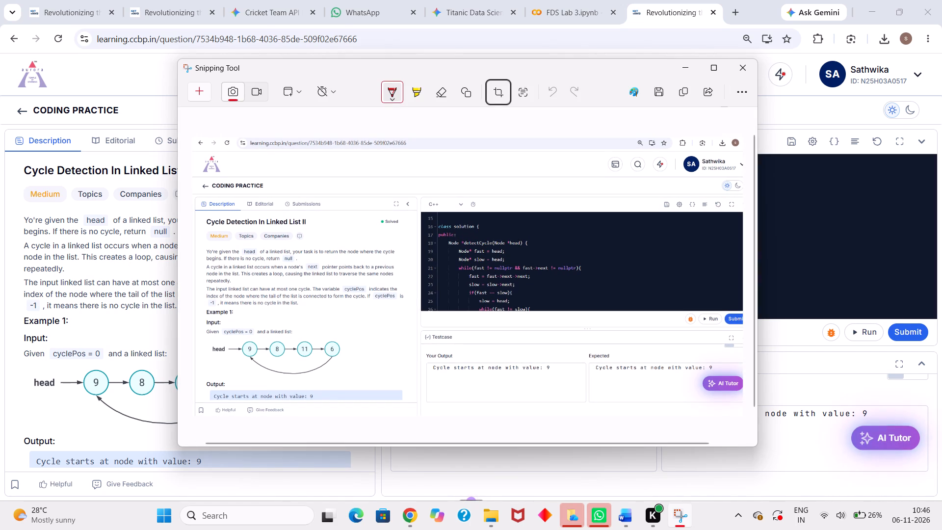
click(684, 93)
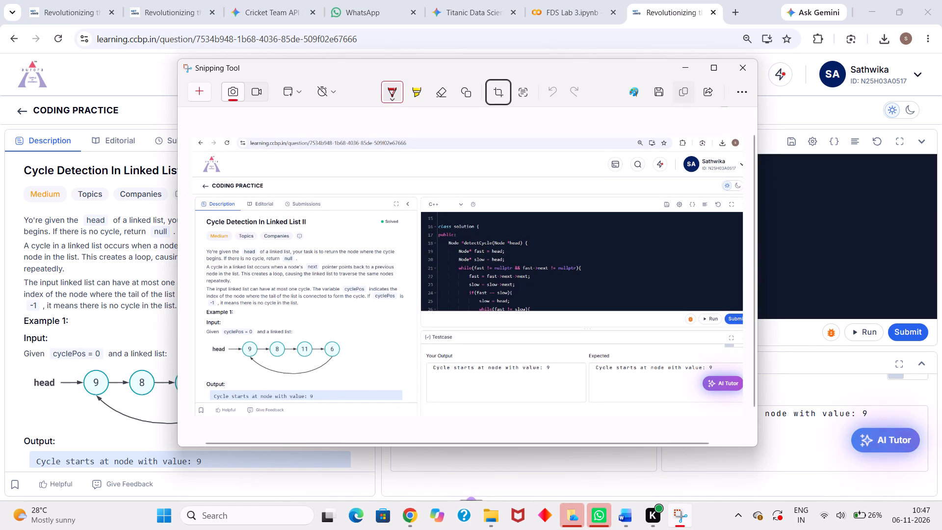
click(735, 73)
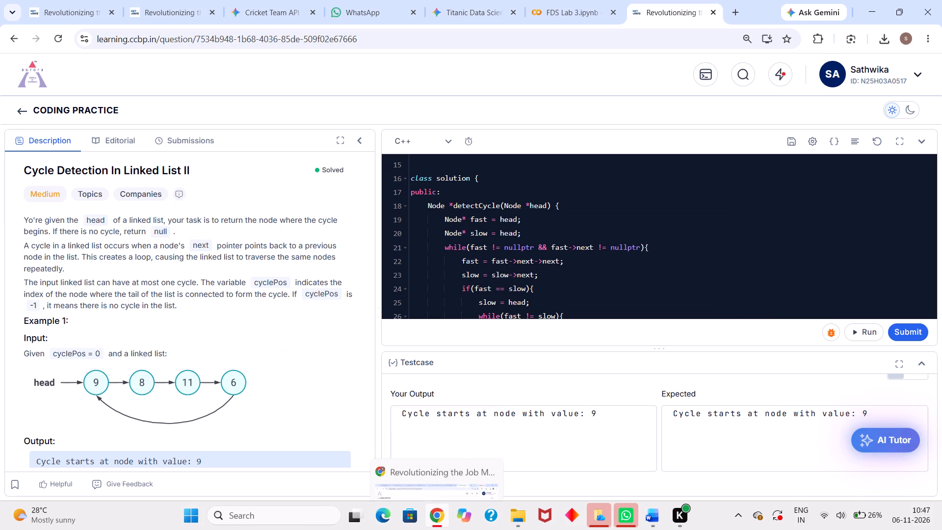
Switch to the Word report and paste the cropped screenshot on the blank line below "B. Screen Shot of Output vs Expected Output" of experiment 2.2.
click(441, 513)
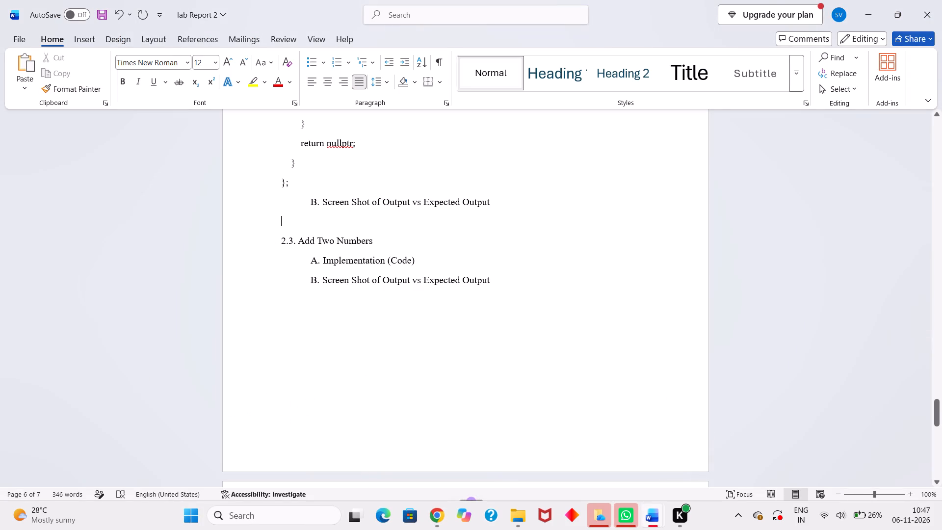
key(ctrl+v)
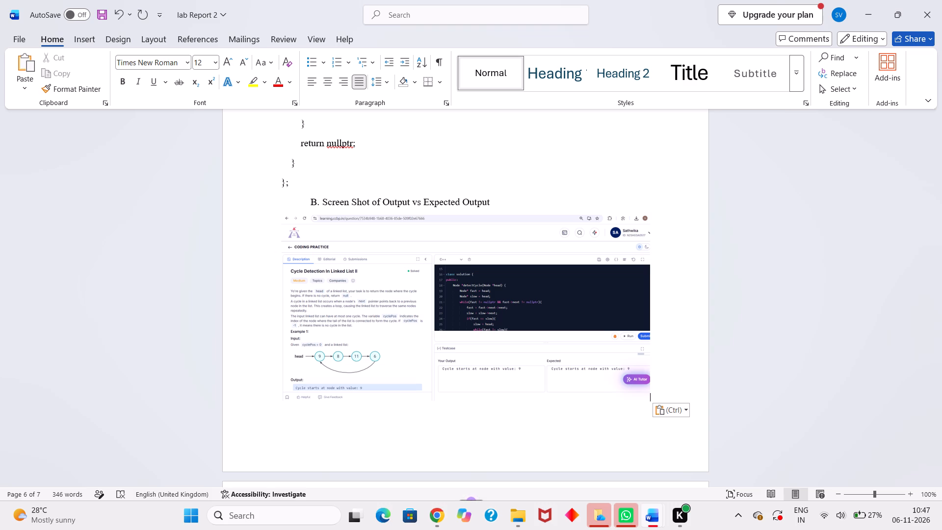
Add an unnumbered blank line below "A. Implementation (Code)" of experiment 2.3, Add Two Numbers.
scroll(304, 216, down, 1)
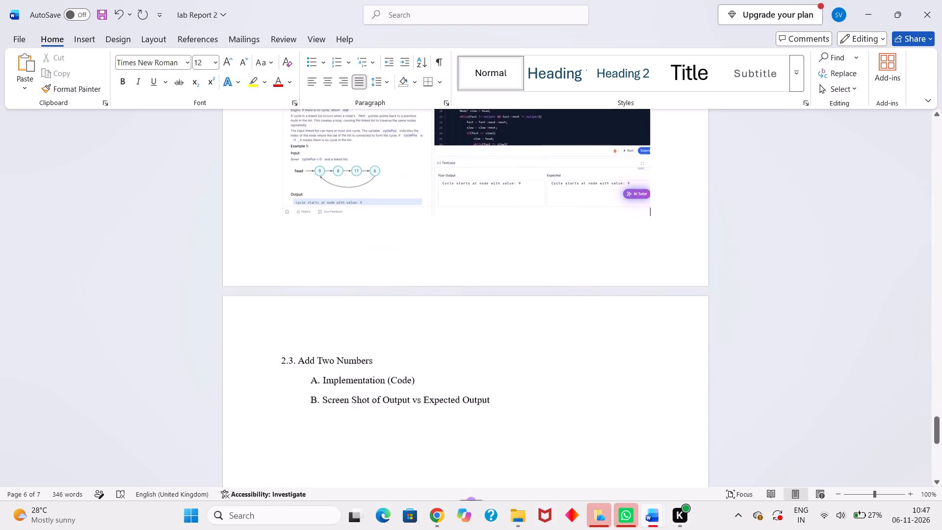
scroll(304, 216, down, 1)
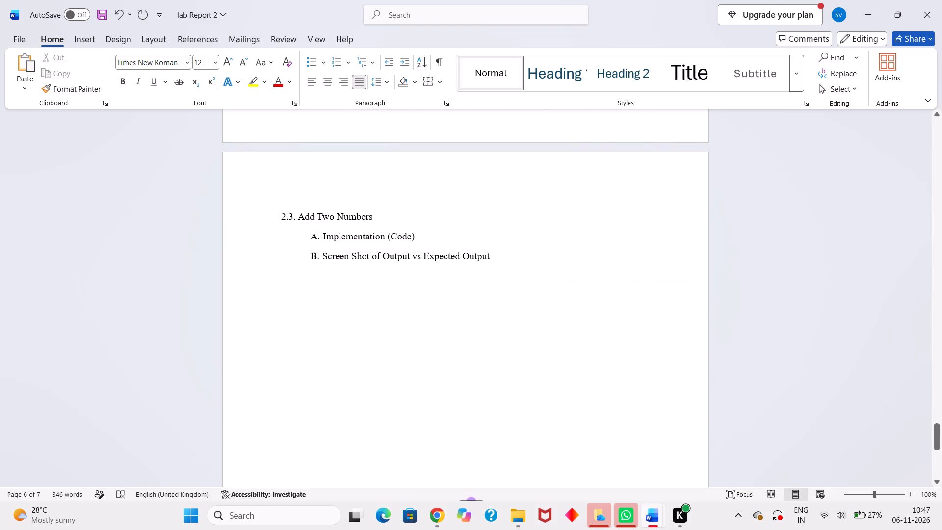
click(424, 236)
key(Return)
key(Return)
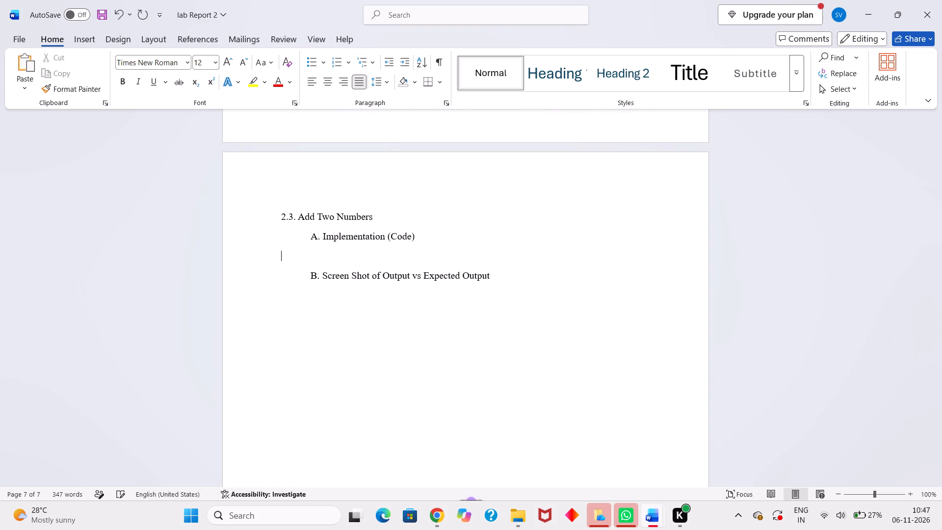
Switch to Chrome, leave the current problem, and open Add Two Numbers from the Coding Practice set following the Adding Two Numbers lessons.
click(435, 509)
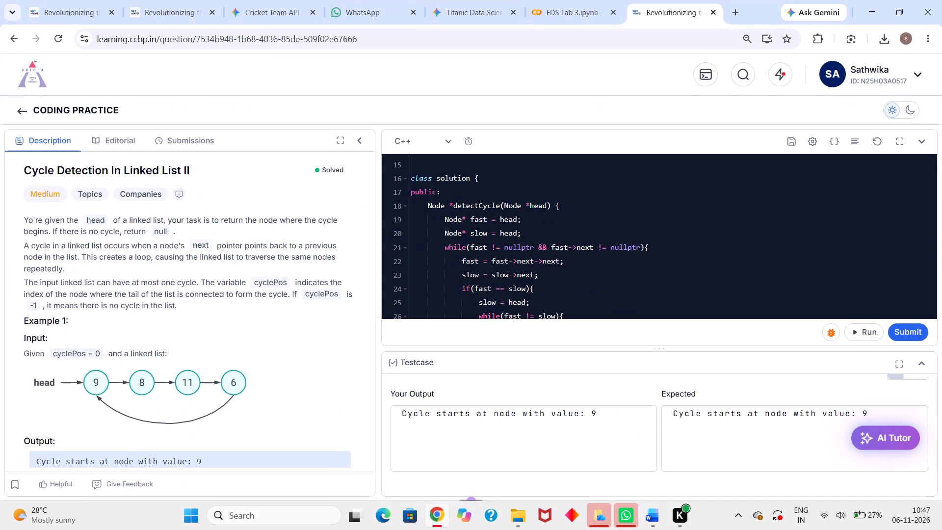
click(21, 113)
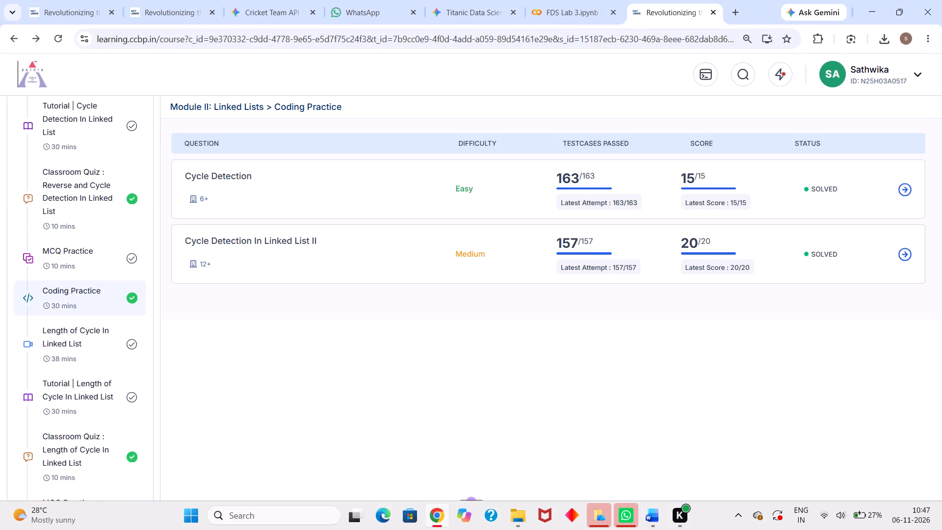
scroll(85, 301, down, 3)
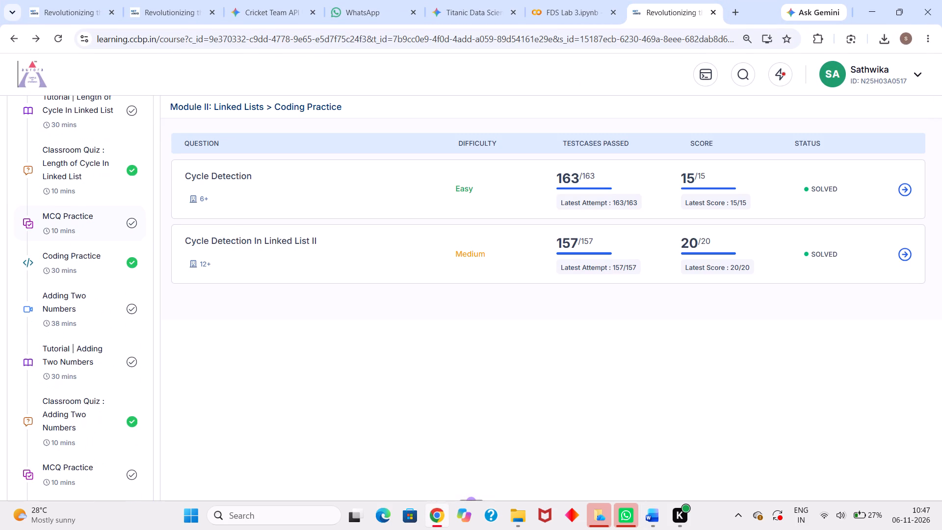
scroll(85, 301, down, 1)
scroll(109, 452, down, 1)
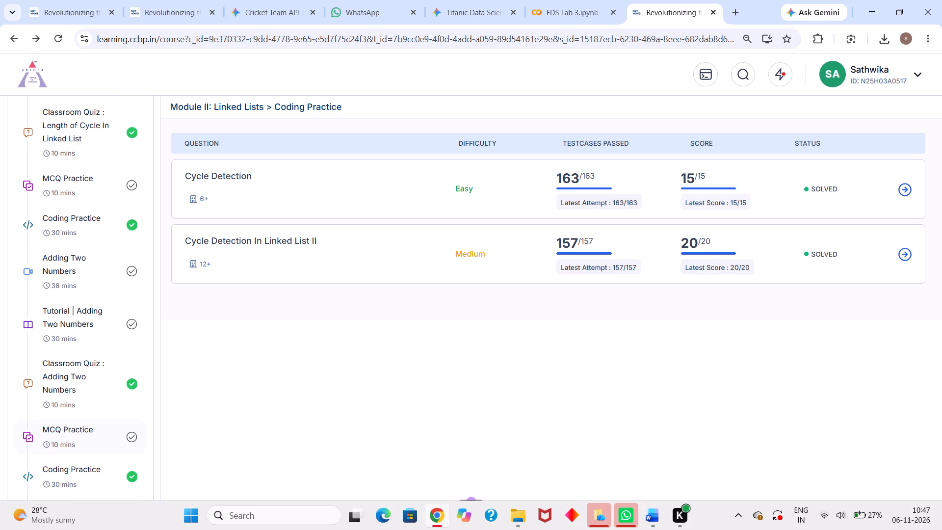
click(115, 465)
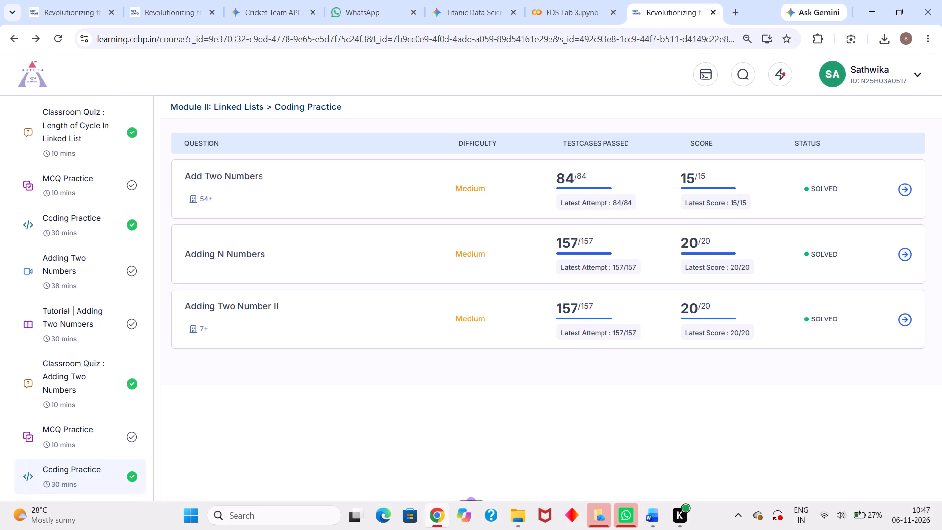
click(308, 185)
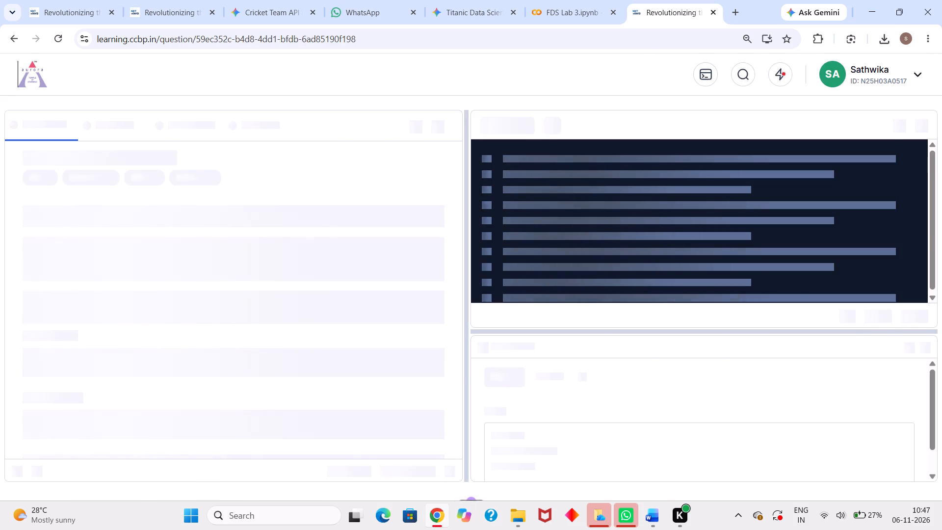
Copy the entire Add Two Numbers solution code from the code editor.
click(578, 274)
key(ctrl+a)
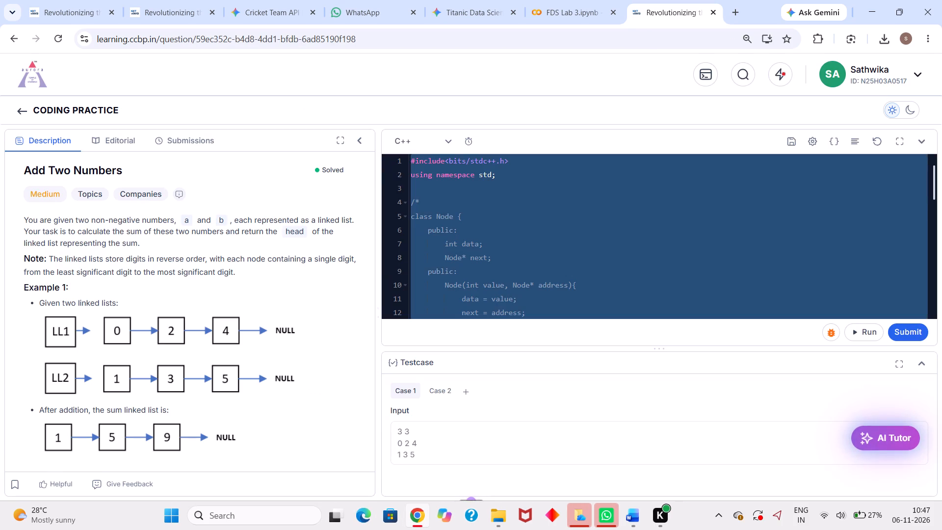
key(ctrl+c)
key(ctrl+c)
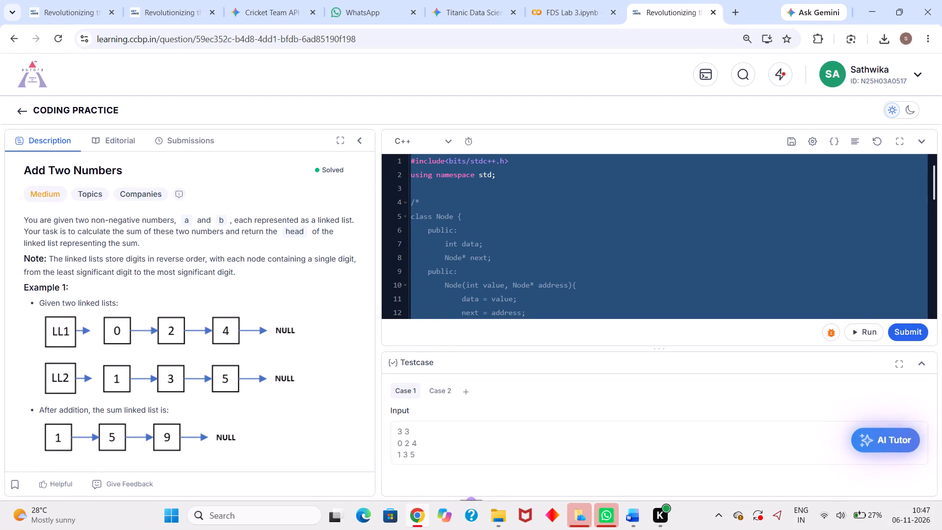
Switch to the Word report and paste the copied code on the blank line below "A. Implementation (Code)" of experiment 2.3.
click(426, 518)
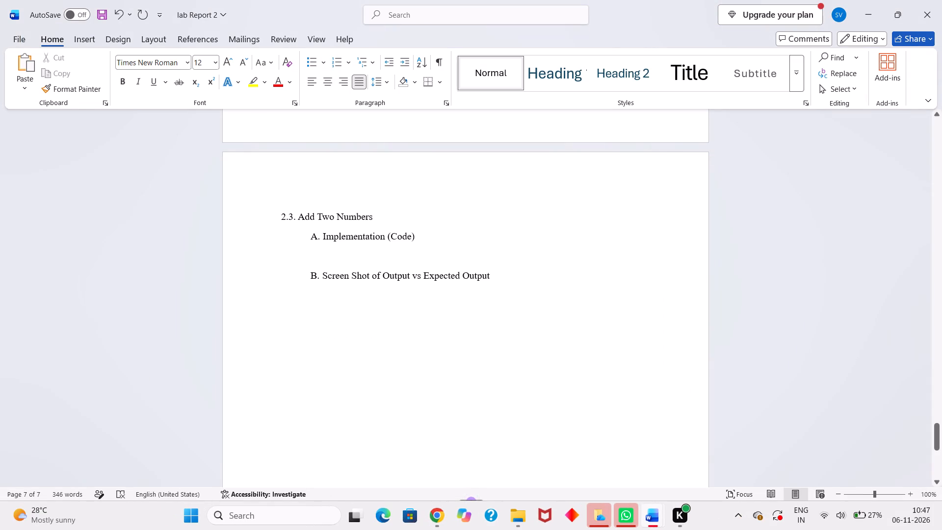
key(ctrl+v)
Add an unnumbered blank line below "B. Screen Shot of Output vs Expected Output" of experiment 2.3.
scroll(335, 258, down, 3)
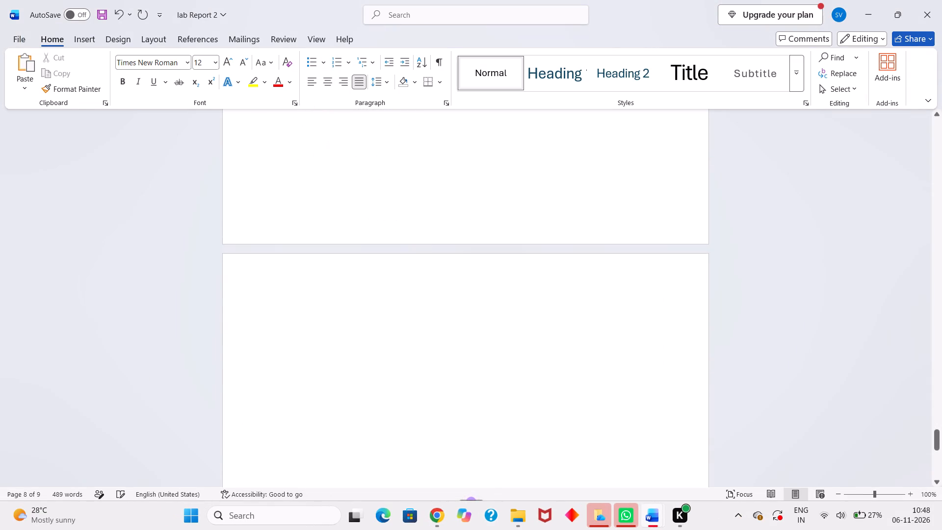
scroll(335, 258, up, 1)
click(505, 308)
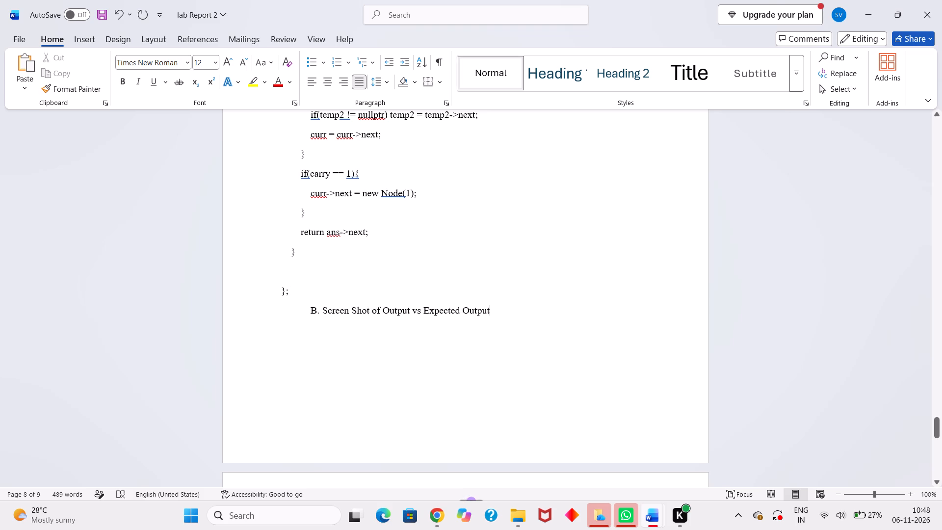
key(Return)
key(Return)
Switch back to the Add Two Numbers problem in Chrome, run its code, and bring Your Output and Expected into view.
click(435, 504)
click(499, 271)
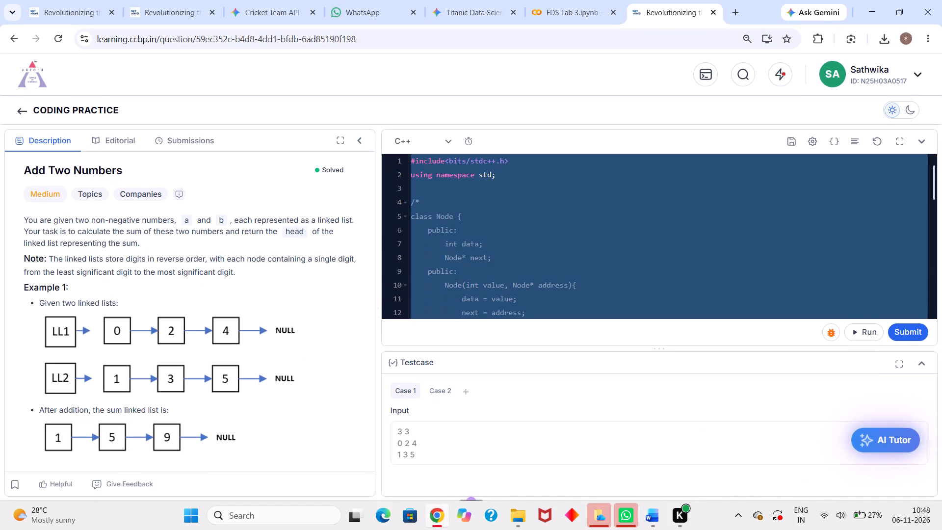
scroll(499, 271, down, 6)
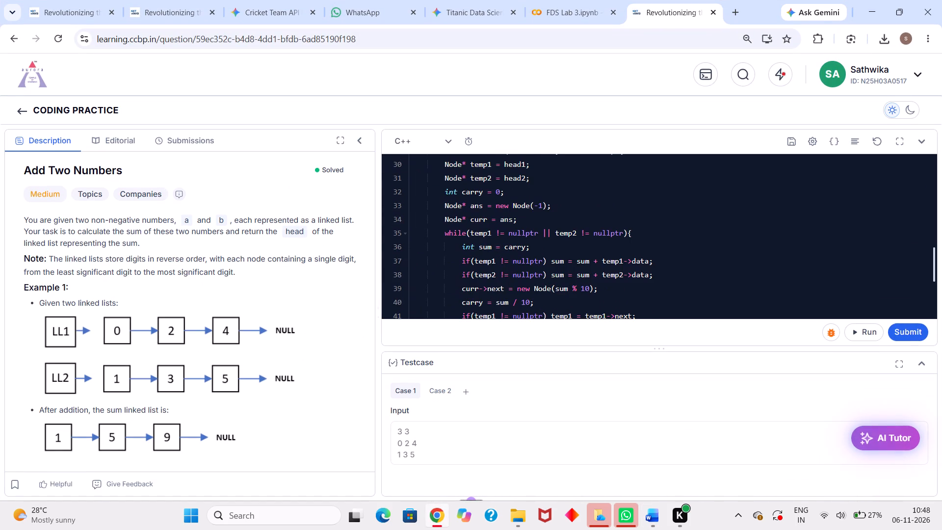
scroll(545, 287, up, 1)
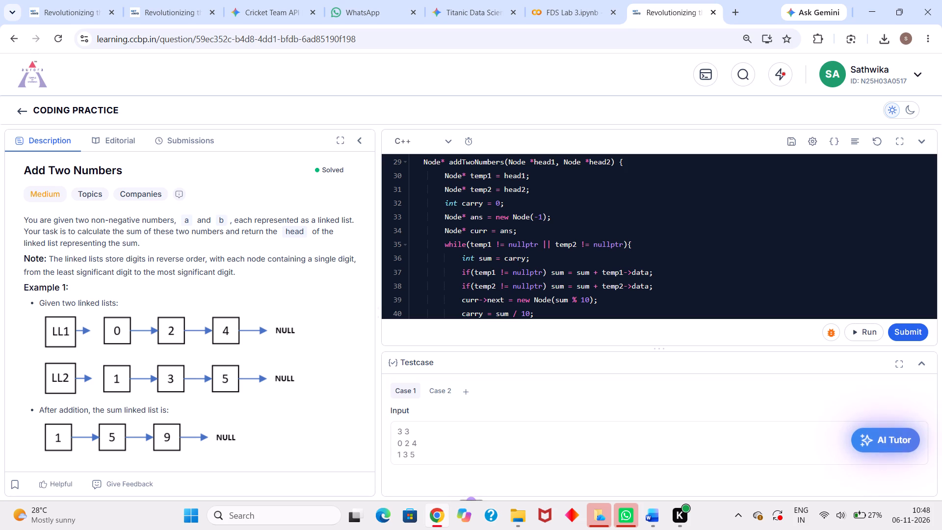
key(ctrl+minus)
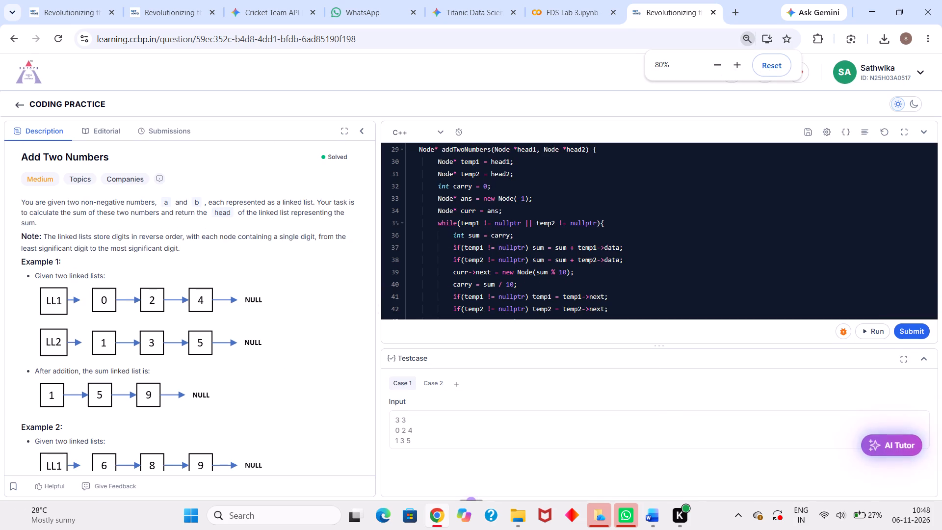
click(866, 329)
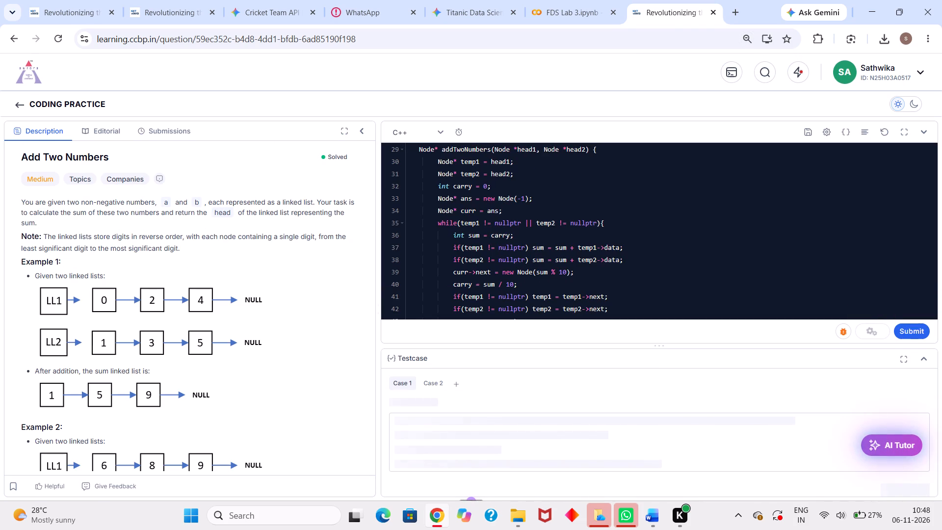
scroll(257, 342, up, 1)
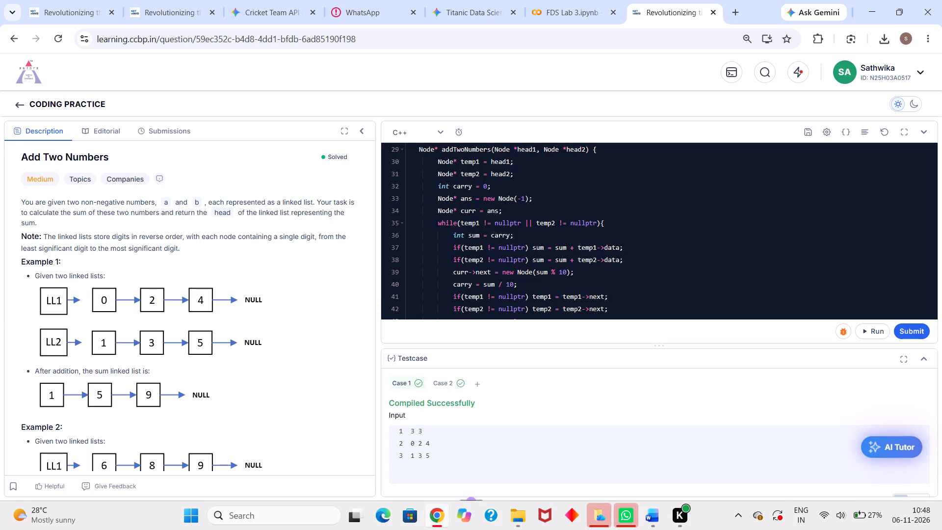
scroll(556, 441, down, 2)
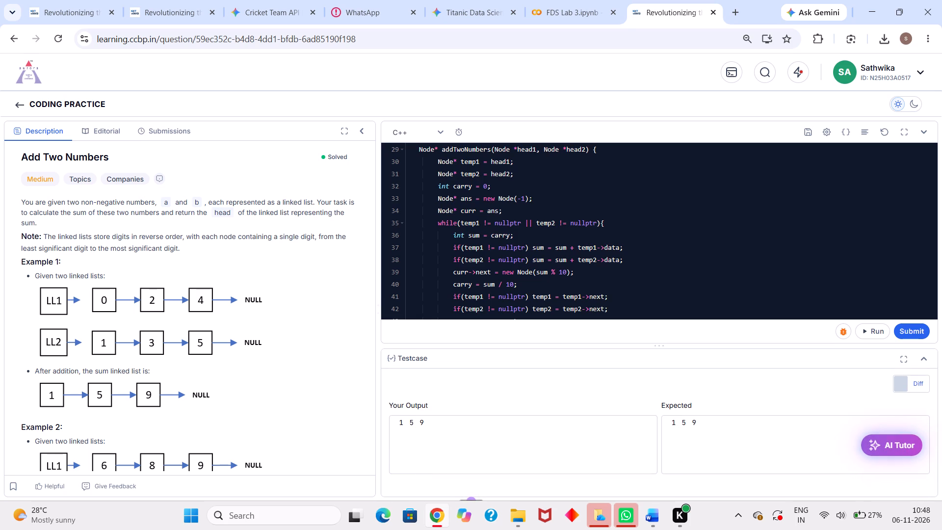
Capture a full-screen screenshot of the Add Two Numbers output beside Expected, and open it in Snipping Tool for markup.
key(Print)
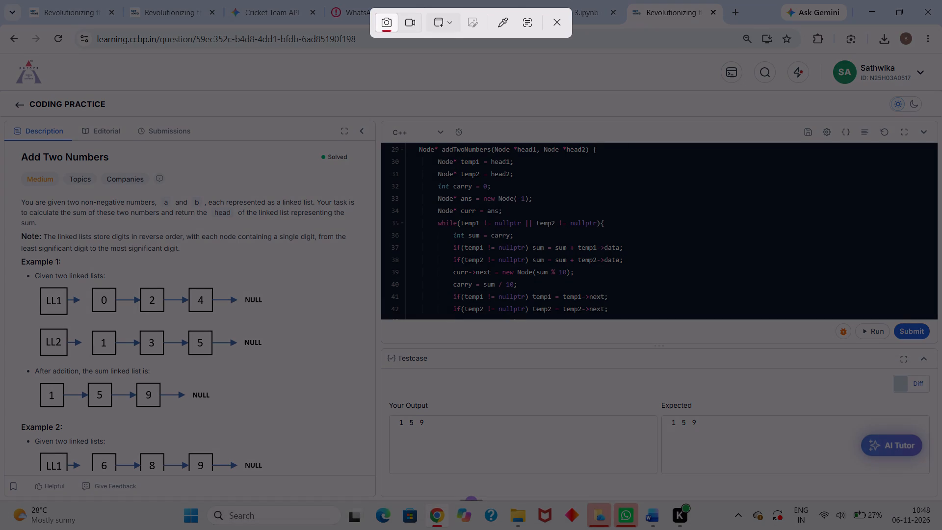
click(445, 24)
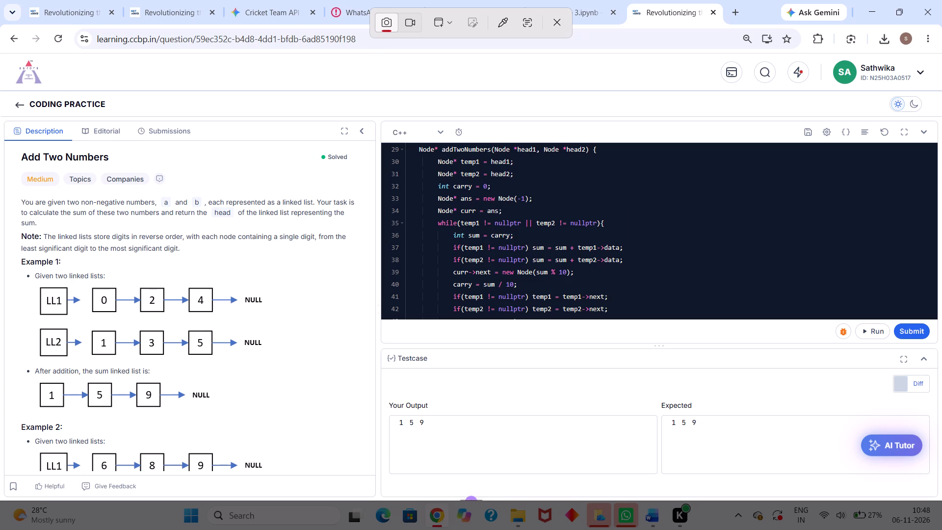
click(448, 23)
click(471, 72)
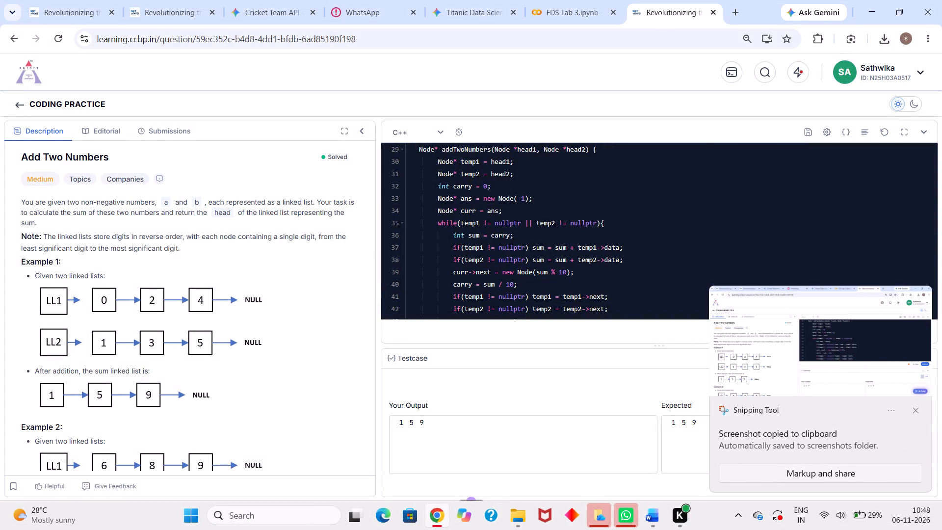
click(849, 473)
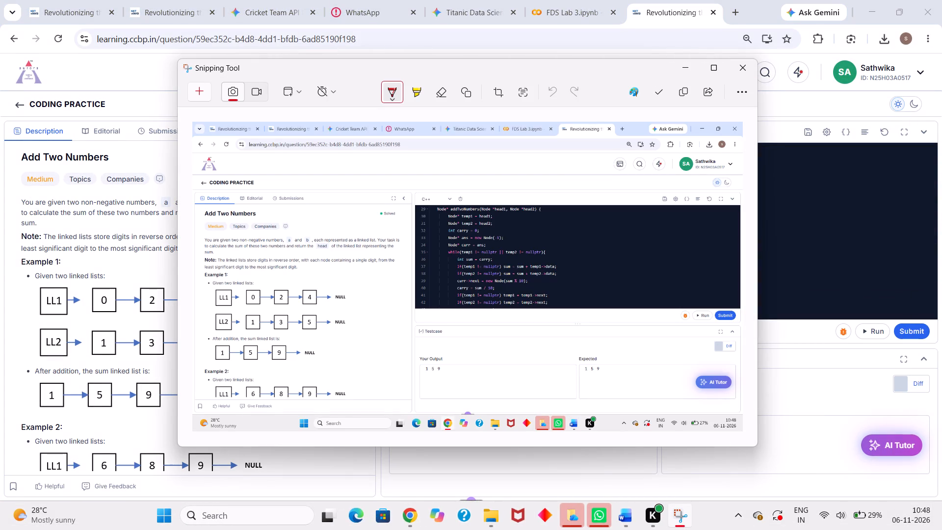
Crop the browser tab strip and the Windows taskbar off the Add Two Numbers screenshot, copy the cropped image, and close Snipping Tool.
click(498, 89)
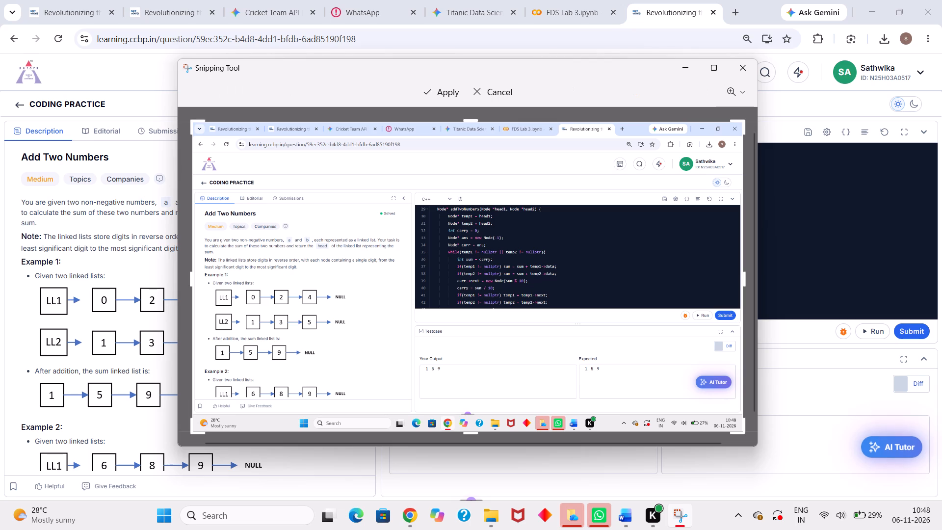
drag(744, 121, 744, 127)
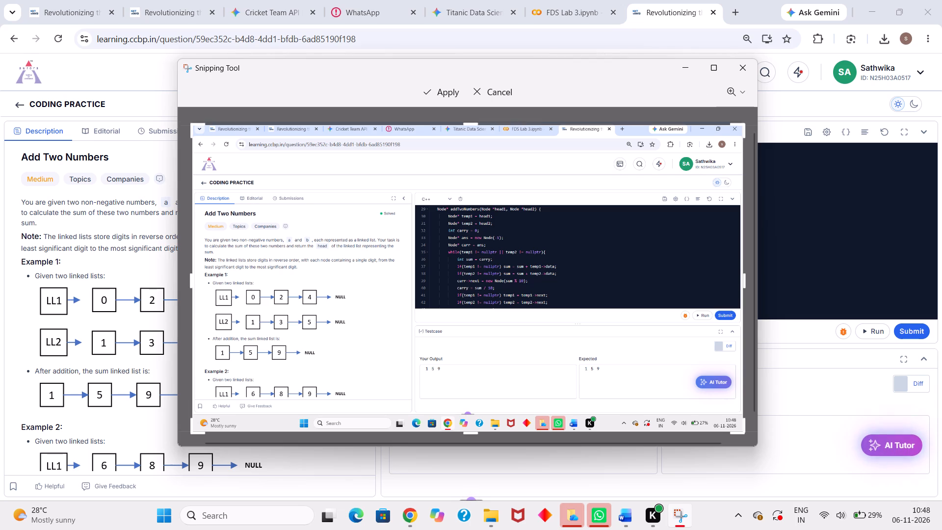
drag(744, 127, 745, 135)
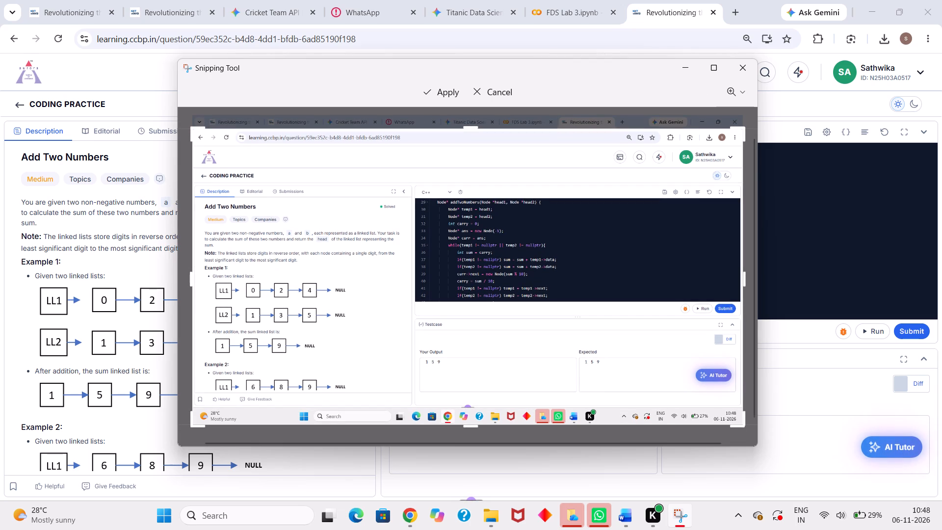
drag(742, 426, 736, 407)
key(Return)
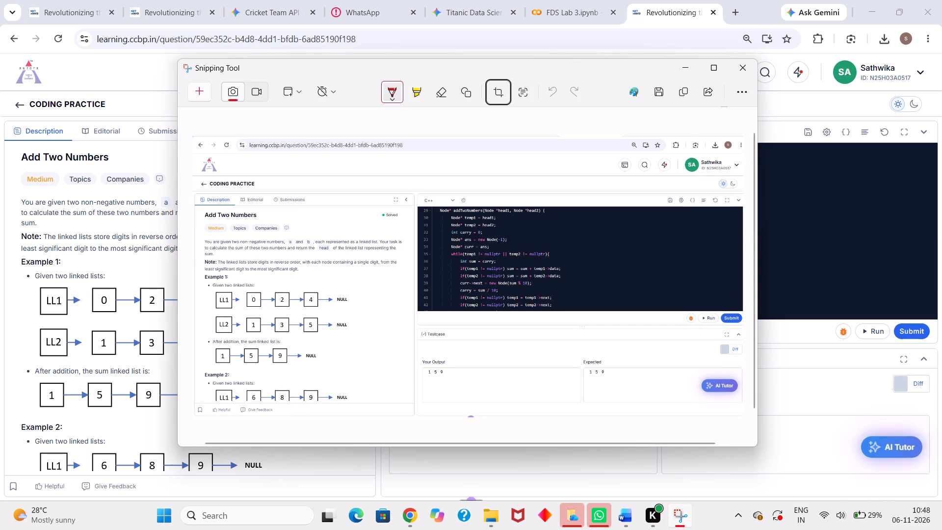
click(682, 87)
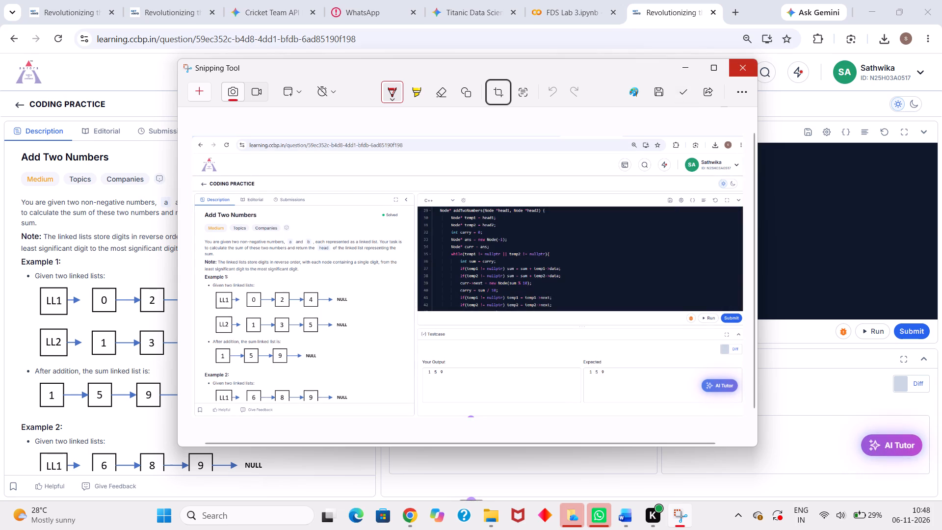
click(737, 69)
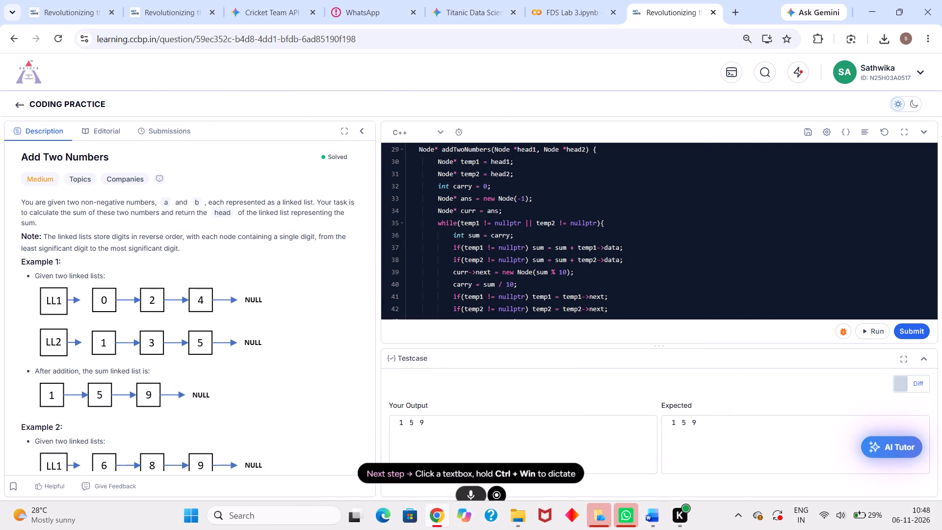
Switch to the Word report and paste the cropped screenshot below "B. Screen Shot of Output vs Expected Output" of experiment 2.3.
click(442, 514)
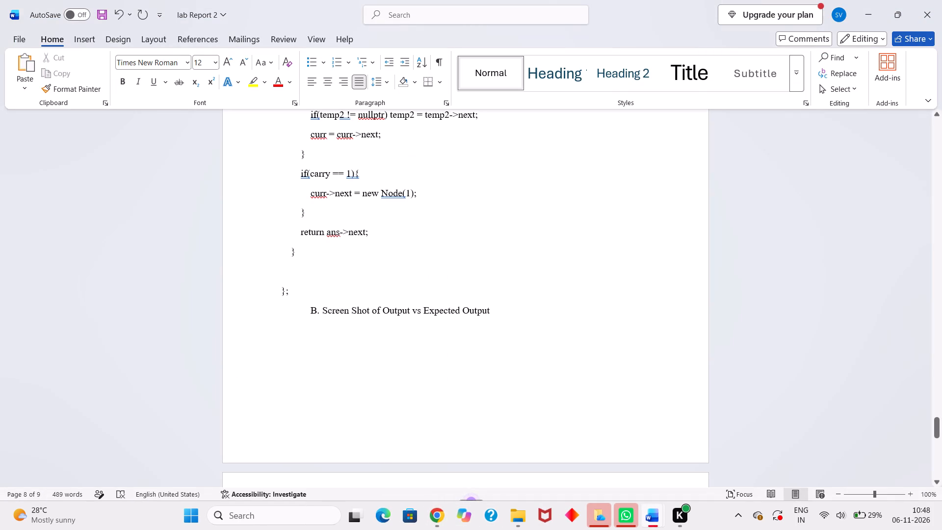
key(ctrl+v)
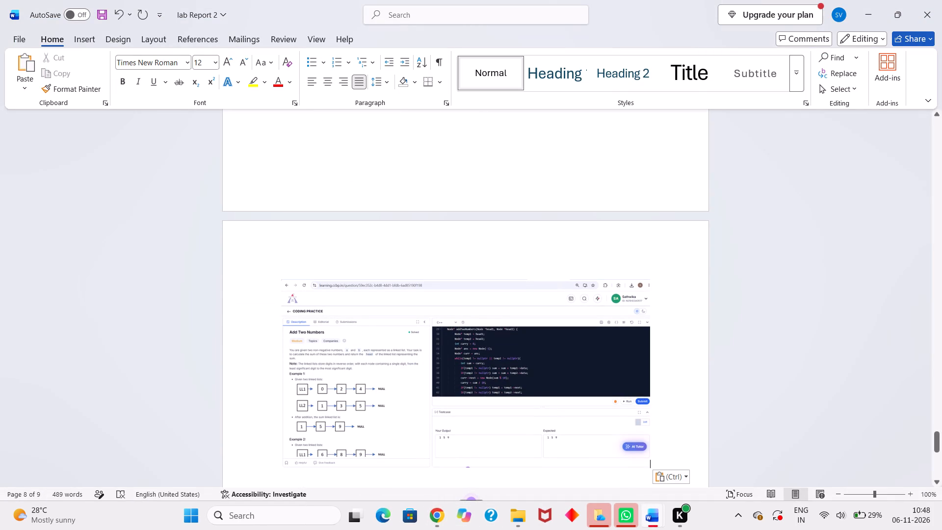
Replace the cover page's "< Department name>" placeholder above the logo with "Computer Science and Engineering – Artificial Intelligence and Data Engineering".
scroll(394, 359, up, 9)
scroll(394, 359, up, 19)
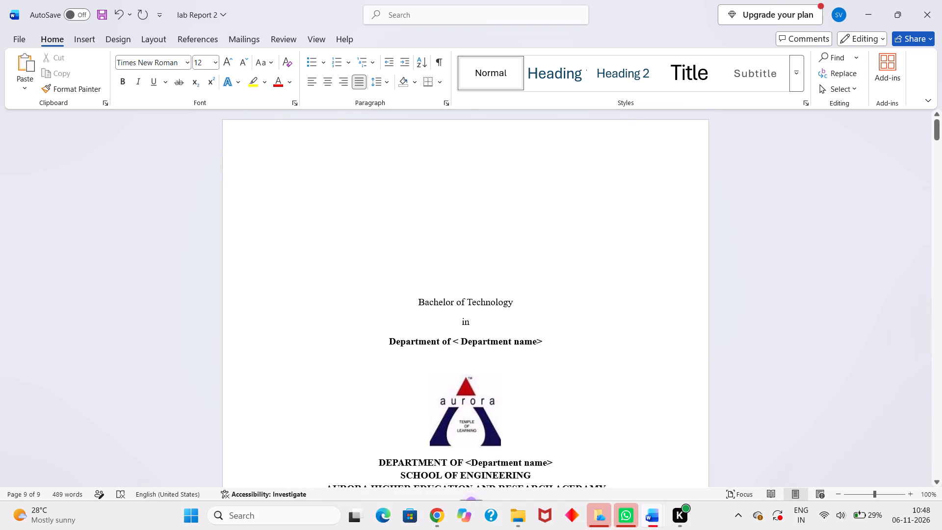
scroll(394, 359, up, 10)
scroll(394, 359, down, 1)
scroll(470, 340, up, 1)
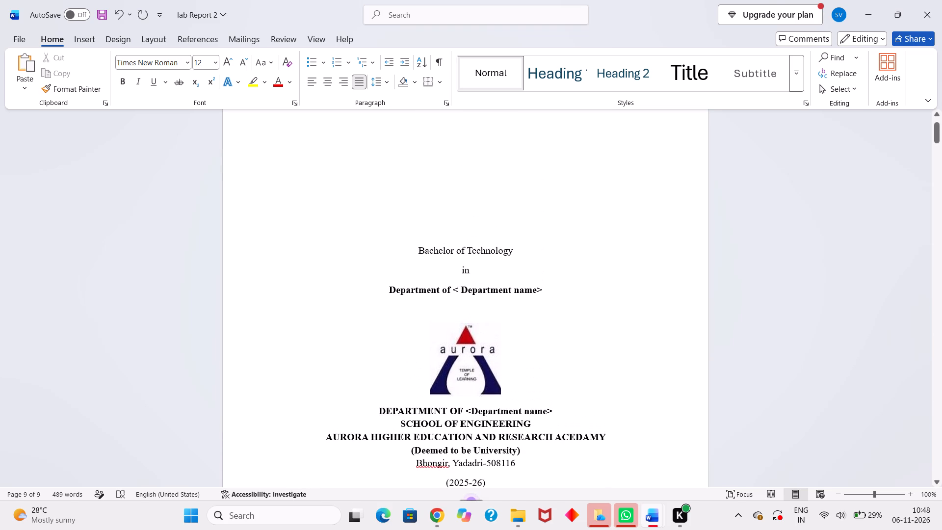
click(540, 287)
key(BackSpace)
key(BackSpace)
key(BackSpace)
key(BackSpace)
key(BackSpace)
key(BackSpace)
key(BackSpace)
key(BackSpace)
key(BackSpace)
key(BackSpace)
key(BackSpace)
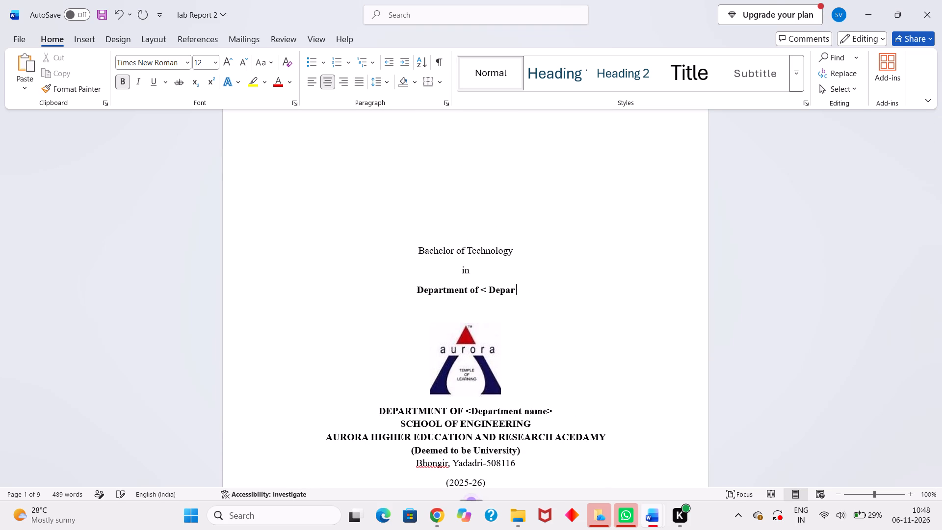
key(BackSpace)
key(BackSpace)
key(BackSpace)
key(BackSpace)
key(BackSpace)
key(BackSpace)
key(BackSpace)
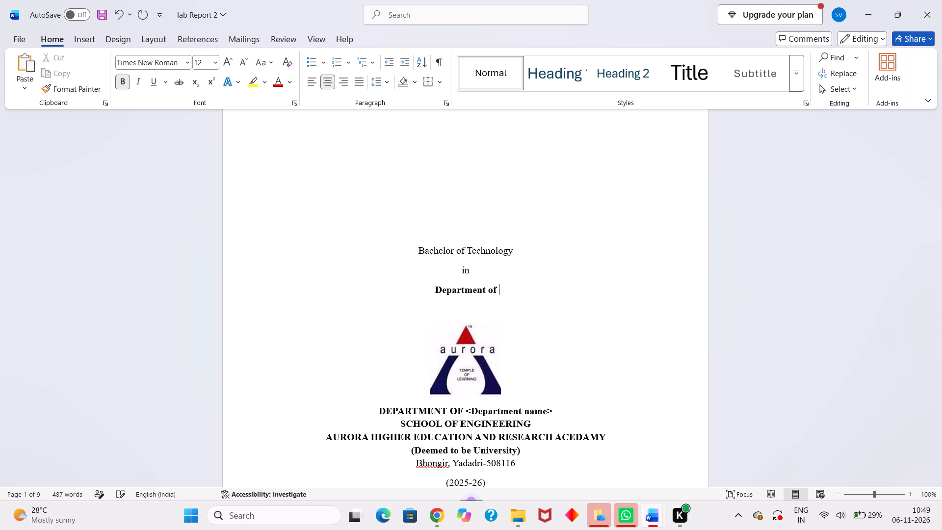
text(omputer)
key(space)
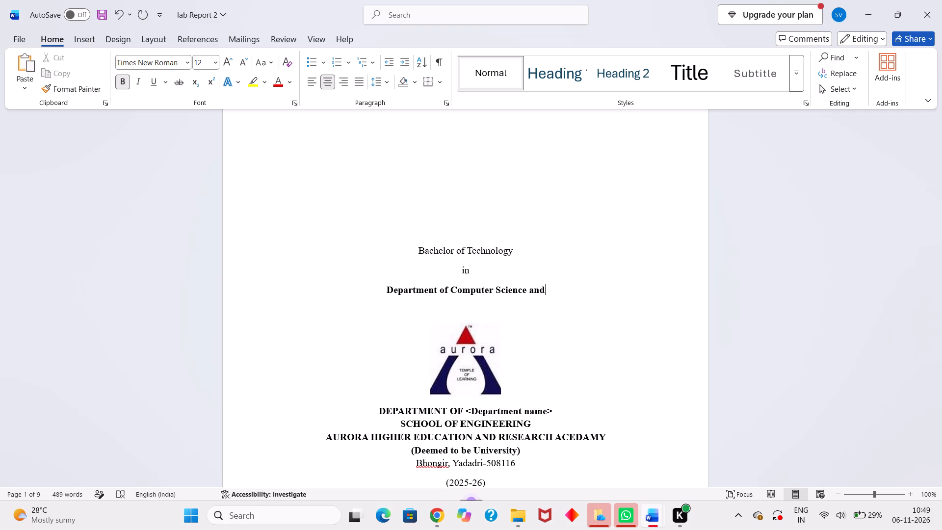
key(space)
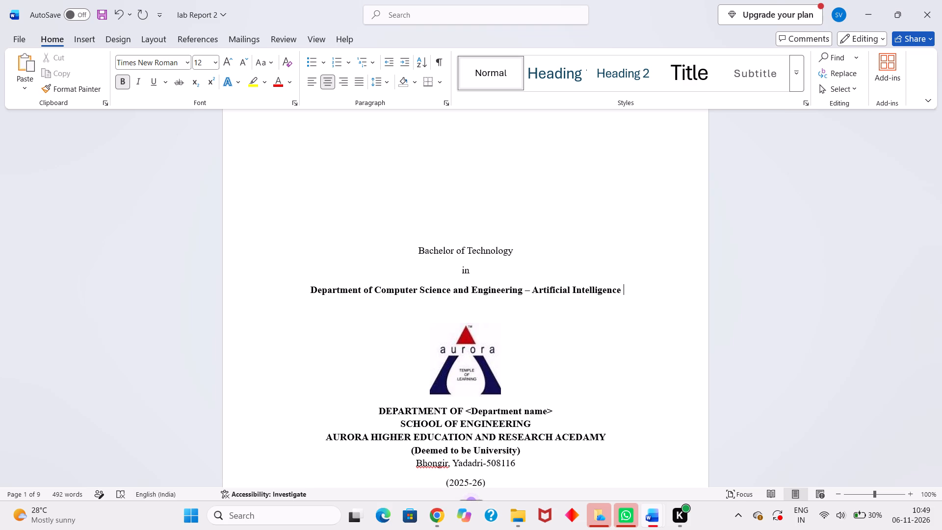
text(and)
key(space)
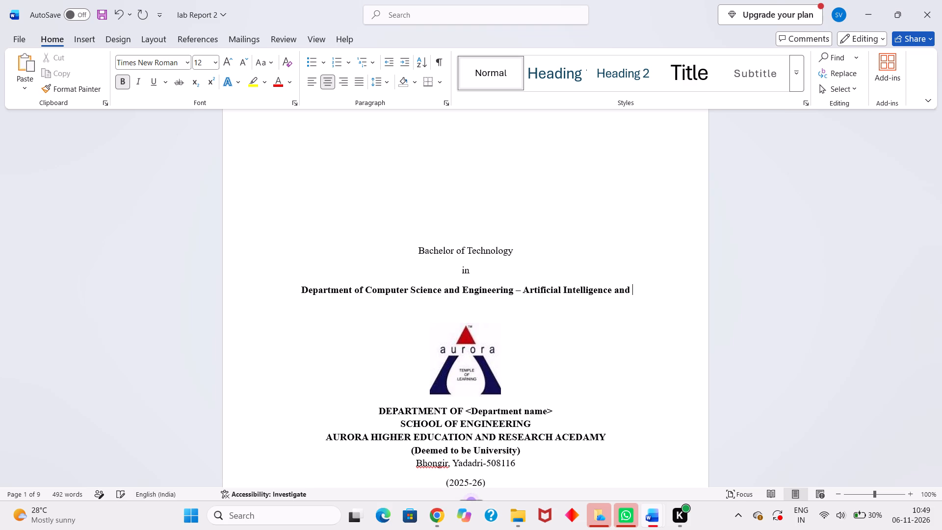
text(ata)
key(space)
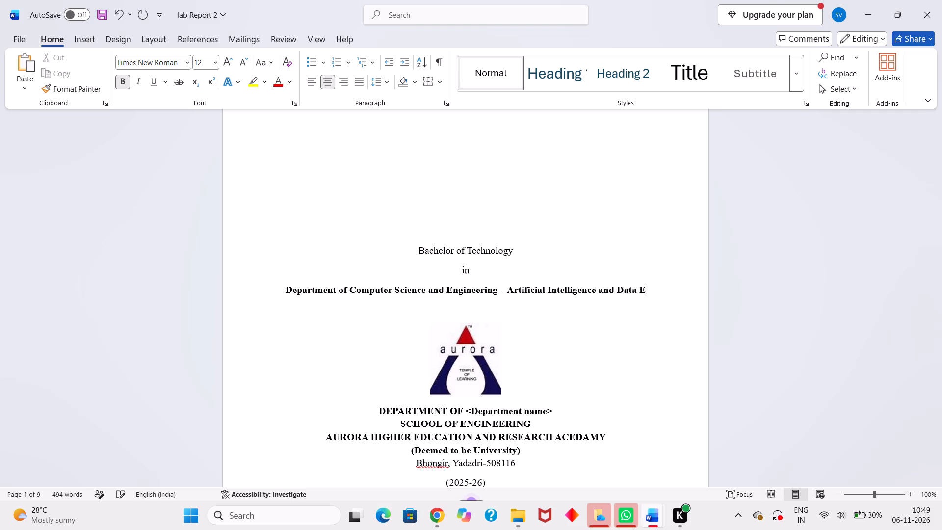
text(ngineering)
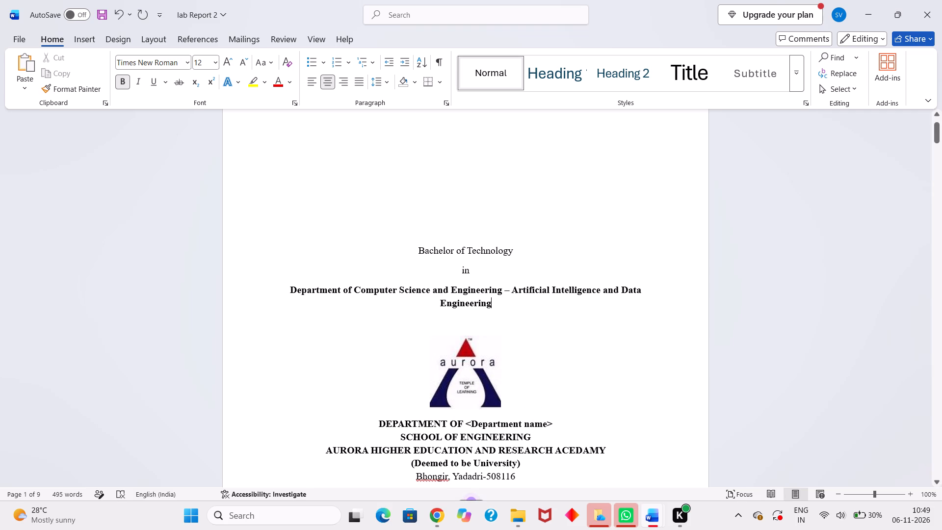
Copy "Computer Science and Engineering" from the line above the logo and replace the "<Department name>" placeholder below the logo with it.
drag(357, 292, 486, 294)
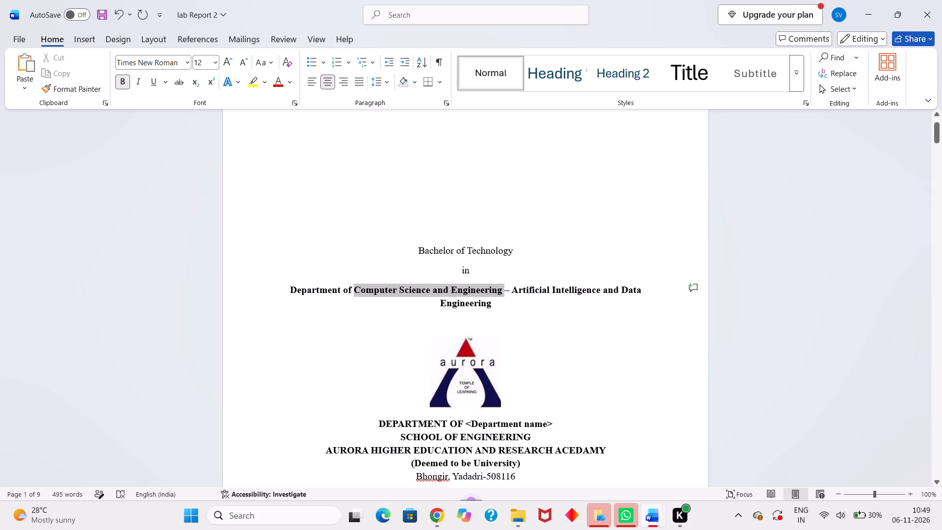
drag(486, 294, 497, 292)
key(ctrl+c)
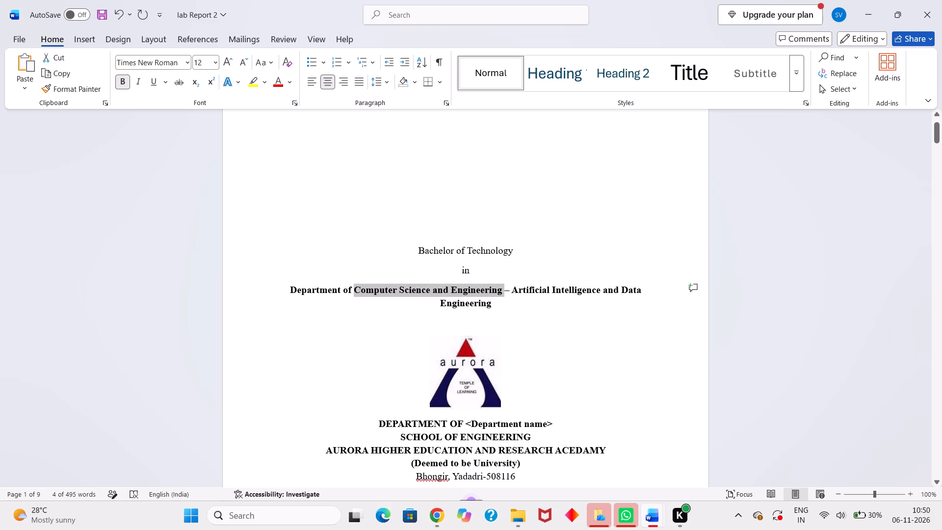
key(ctrl+c)
click(497, 292)
scroll(497, 292, down, 1)
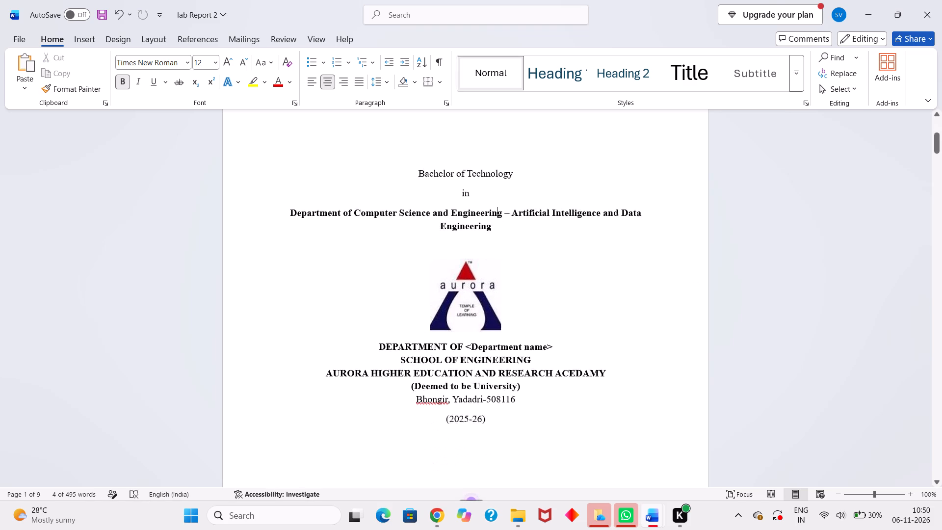
scroll(497, 292, down, 2)
scroll(497, 292, up, 1)
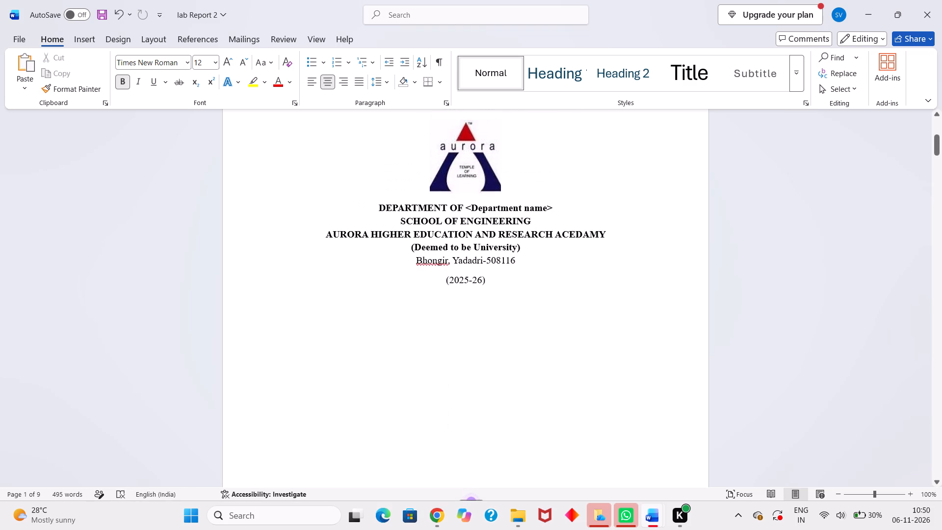
click(553, 210)
key(BackSpace)
key(BackSpace)
key(BackSpace)
key(BackSpace)
key(BackSpace)
key(BackSpace)
key(BackSpace)
key(BackSpace)
key(BackSpace)
key(BackSpace)
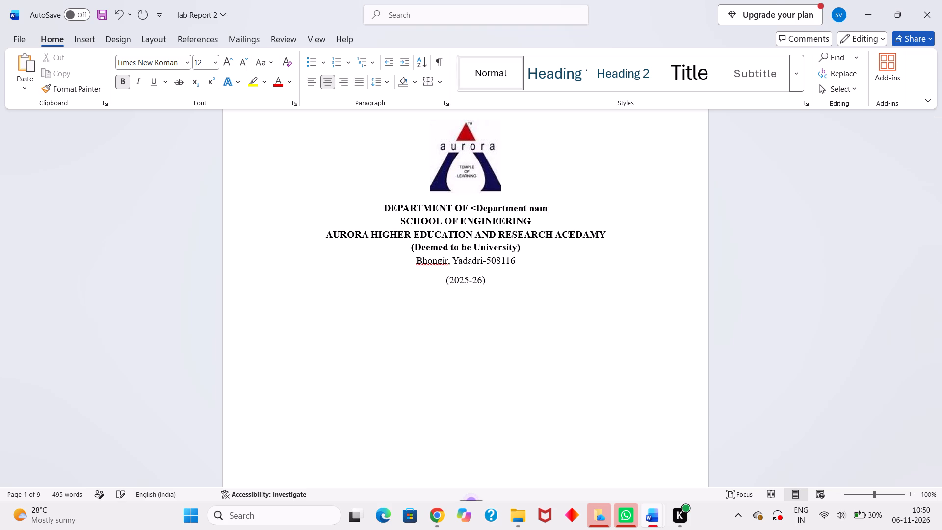
key(BackSpace)
key(BackSpace)
key(BackSpace)
key(BackSpace)
key(BackSpace)
key(BackSpace)
key(BackSpace)
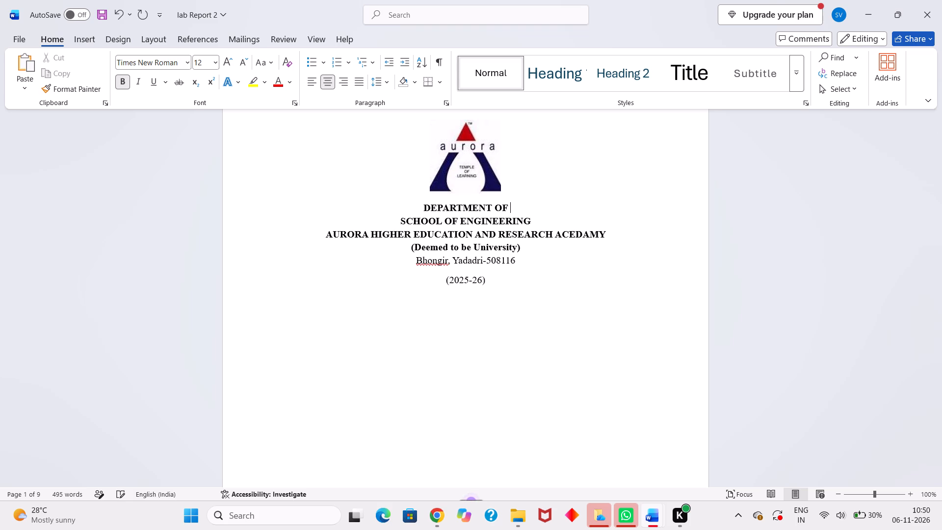
key(ctrl+v)
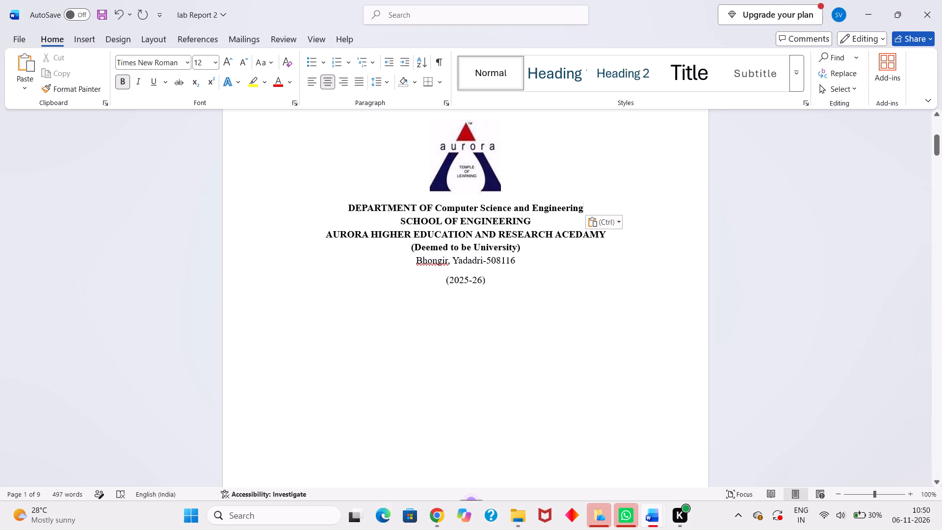
Replace the "<Name of the student>" placeholder in the certificate paragraph with the student's full name, followed by a space.
scroll(481, 283, down, 2)
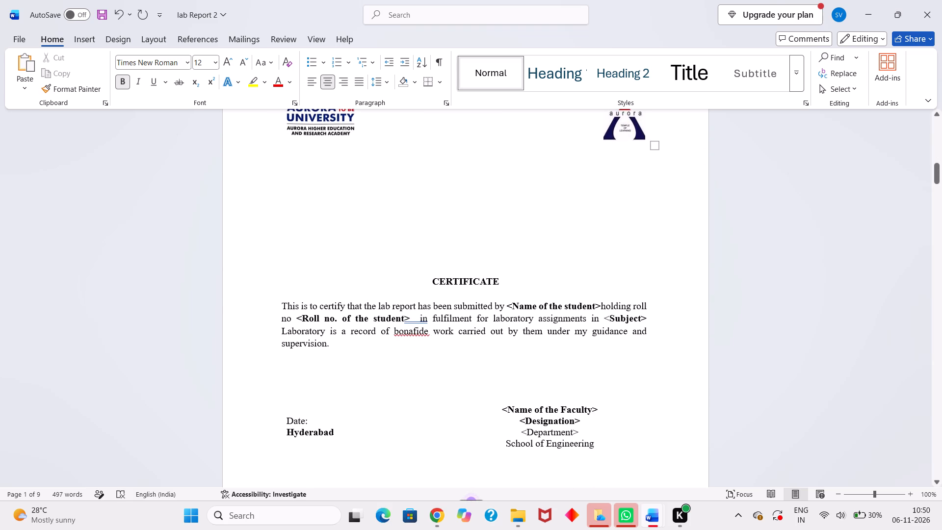
click(596, 305)
key(Right)
key(BackSpace)
key(BackSpace)
key(BackSpace)
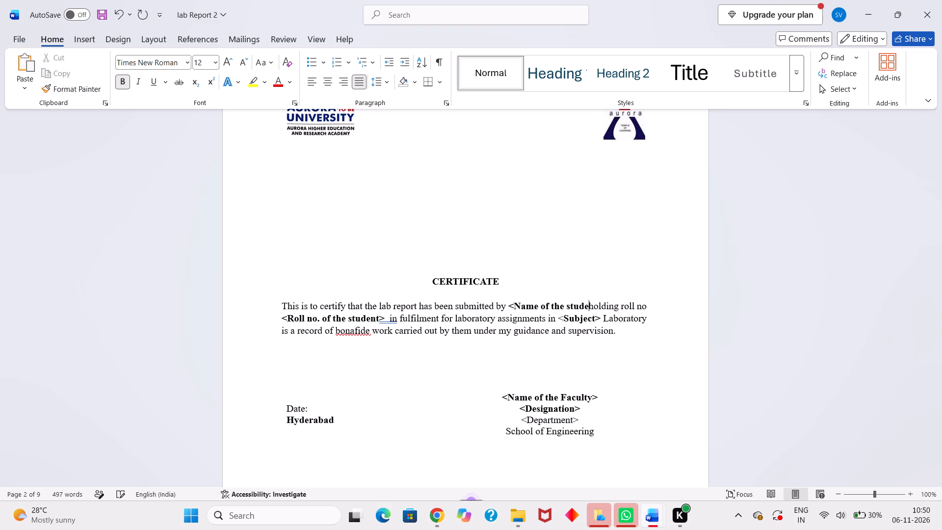
key(BackSpace)
key(BackSpace)
key(BackSpace)
key(BackSpace)
key(BackSpace)
key(BackSpace)
key(BackSpace)
key(BackSpace)
key(BackSpace)
key(BackSpace)
key(BackSpace)
key(BackSpace)
key(BackSpace)
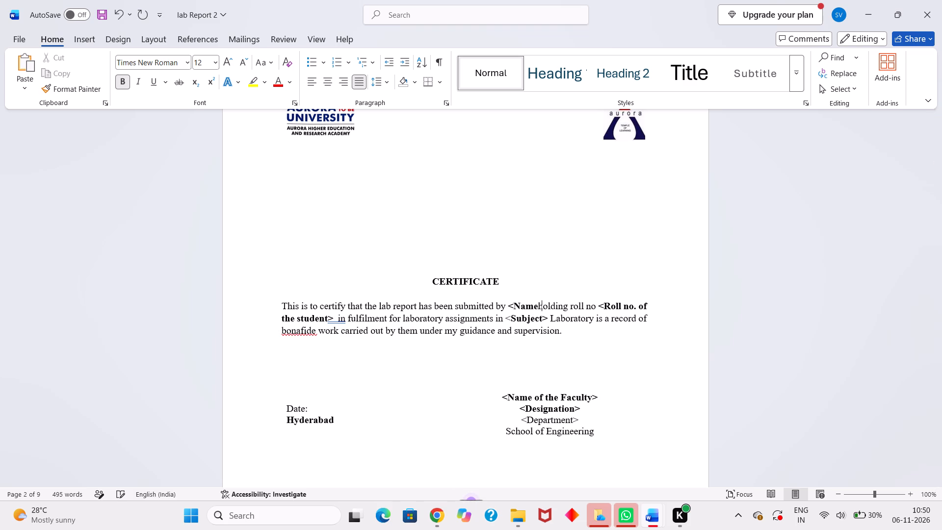
key(BackSpace)
key(BackSpace)
key(BackSpace)
key(BackSpace)
key(BackSpace)
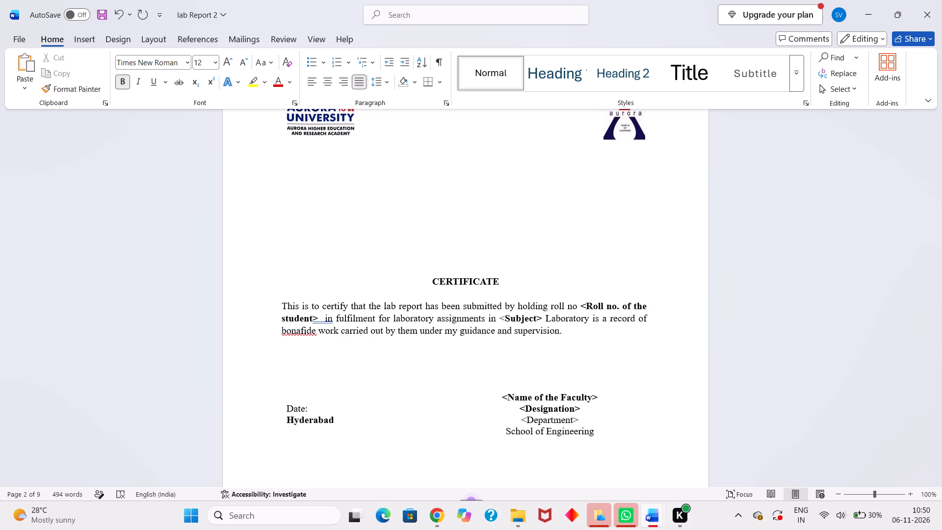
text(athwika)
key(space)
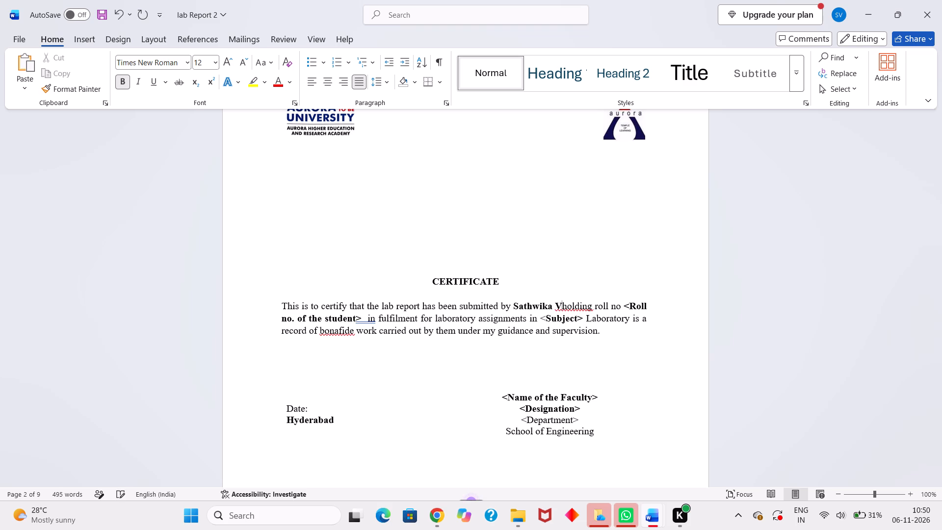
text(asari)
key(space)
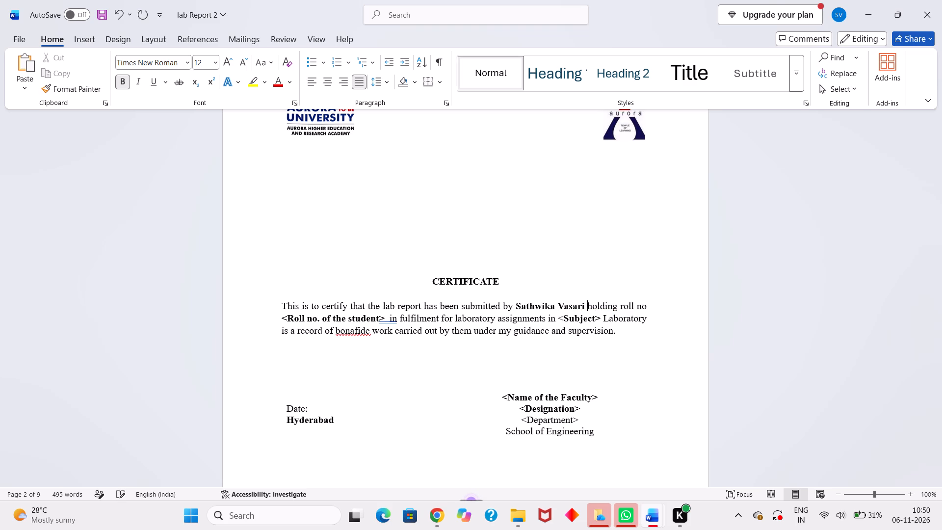
Replace the "<Roll no. of the student>" placeholder in the certificate paragraph with the student's roll number.
click(383, 319)
key(BackSpace)
key(BackSpace)
key(BackSpace)
key(BackSpace)
key(BackSpace)
key(BackSpace)
key(BackSpace)
key(BackSpace)
key(BackSpace)
key(BackSpace)
key(BackSpace)
key(BackSpace)
key(BackSpace)
key(BackSpace)
key(BackSpace)
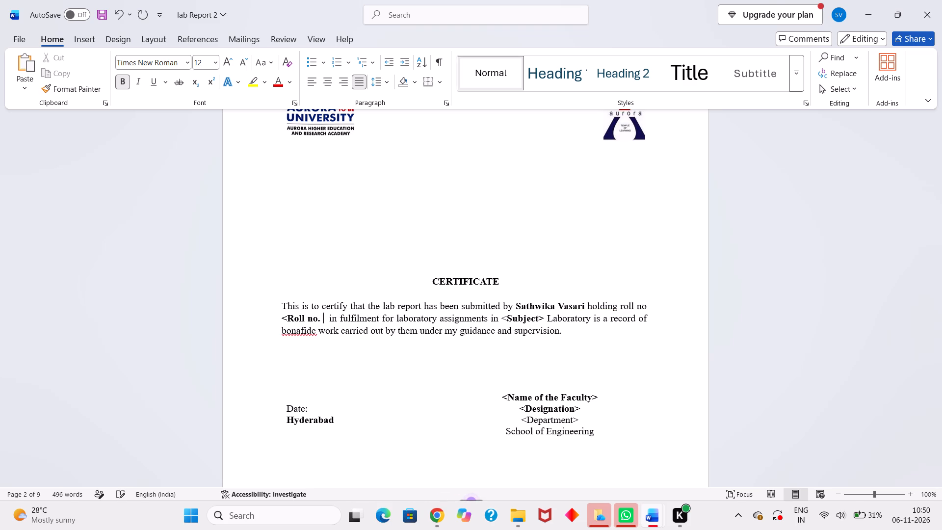
key(BackSpace)
key(BackSpace)
key(BackSpace)
key(BackSpace)
key(BackSpace)
key(BackSpace)
key(BackSpace)
key(BackSpace)
key(BackSpace)
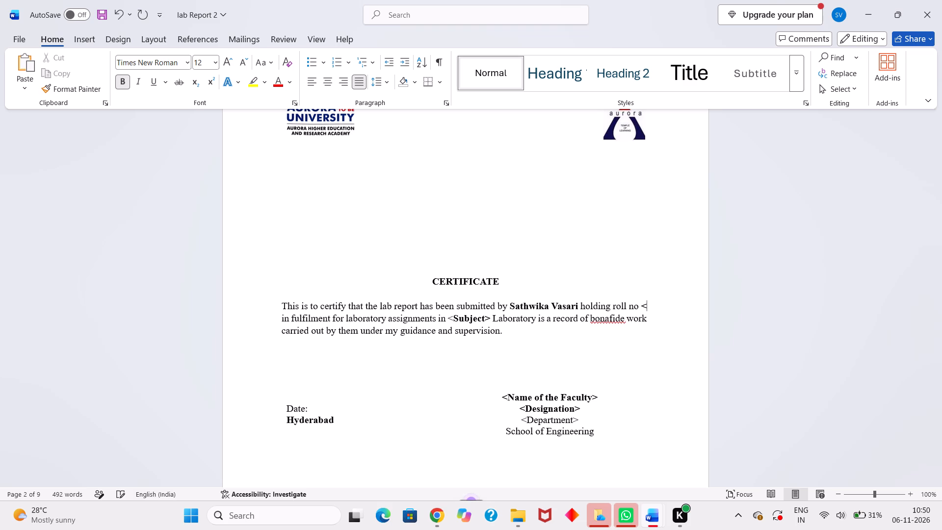
key(BackSpace)
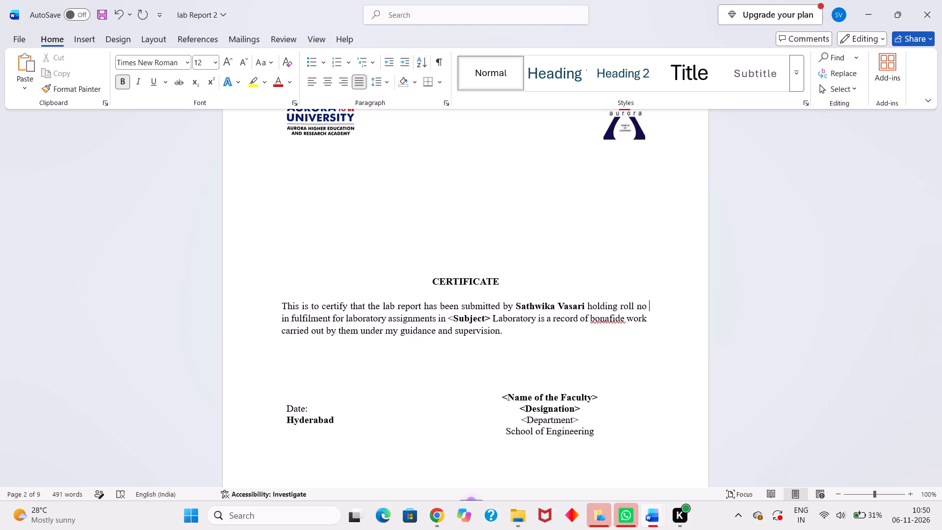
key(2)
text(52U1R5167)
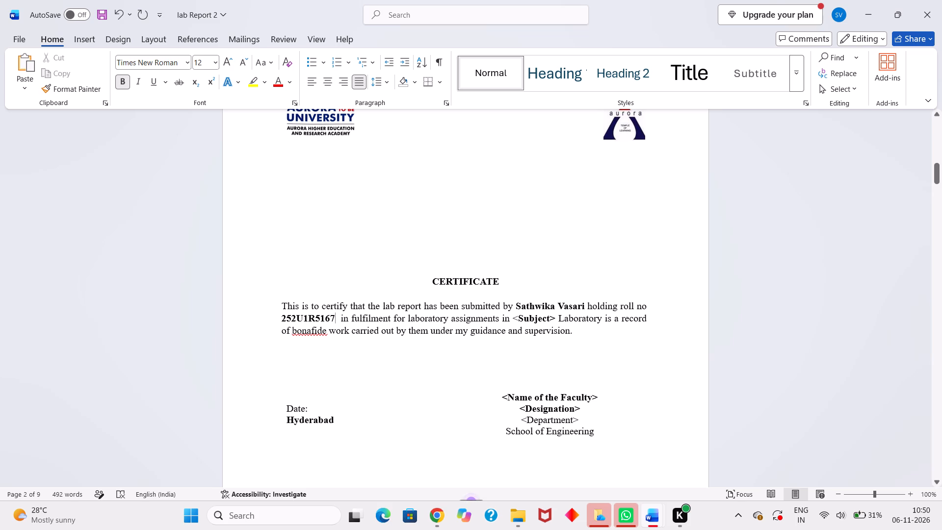
Replace the "<Subject>" placeholder in the certificate paragraph with "Advanced Data Structures".
click(552, 318)
key(BackSpace)
key(Right)
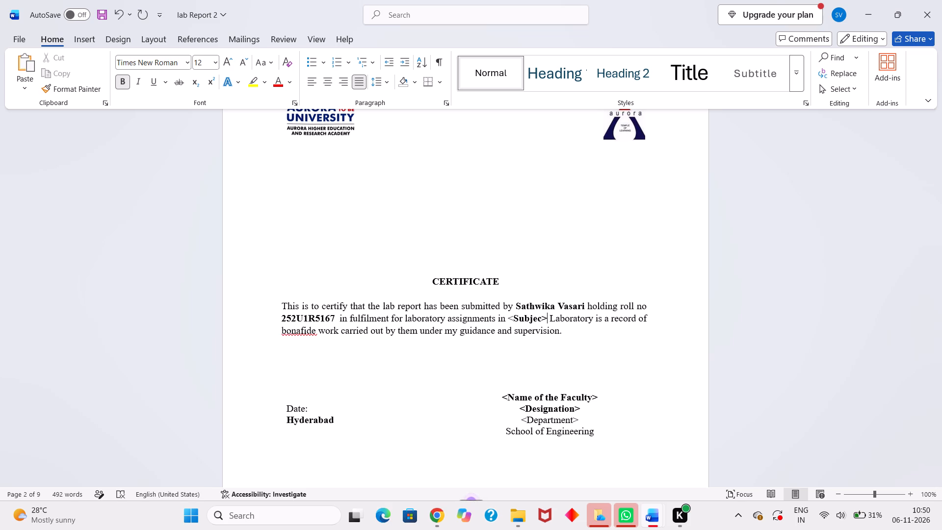
key(BackSpace)
key(BackSpace)
key(BackSpace)
key(BackSpace)
key(BackSpace)
key(BackSpace)
key(BackSpace)
key(BackSpace)
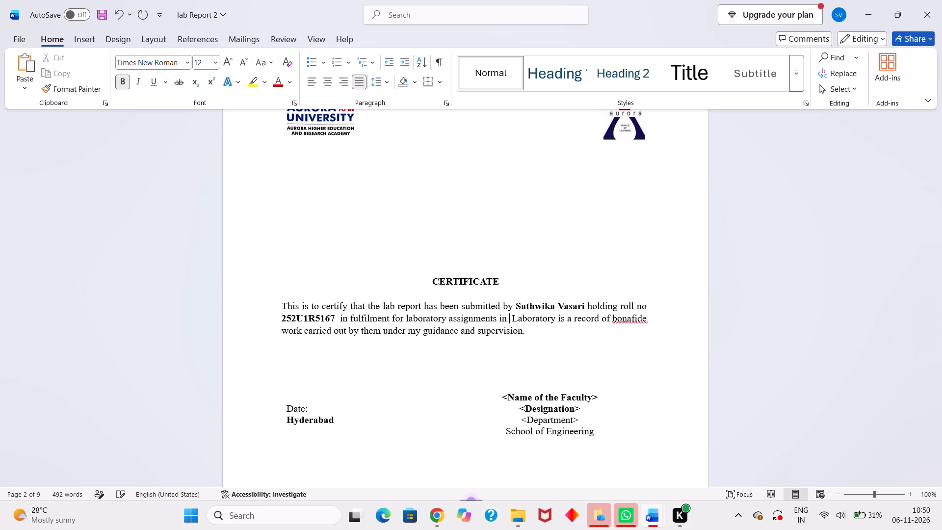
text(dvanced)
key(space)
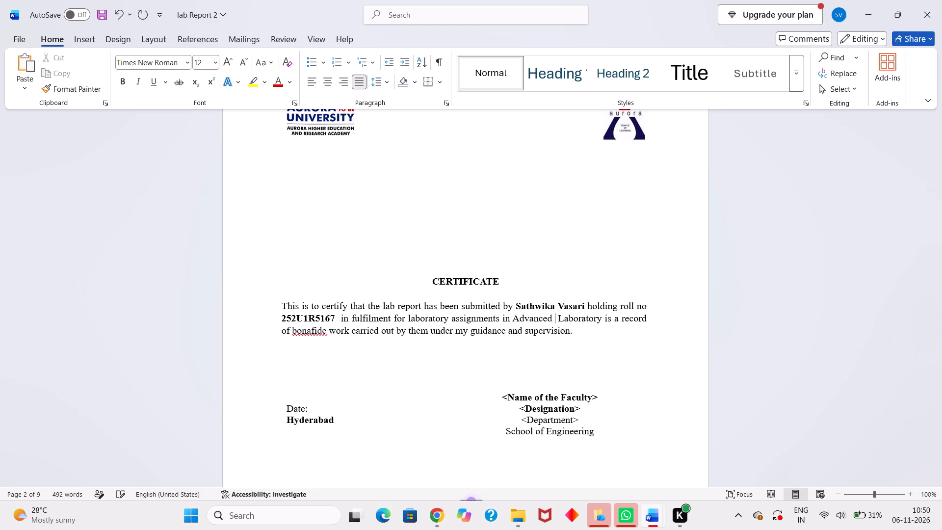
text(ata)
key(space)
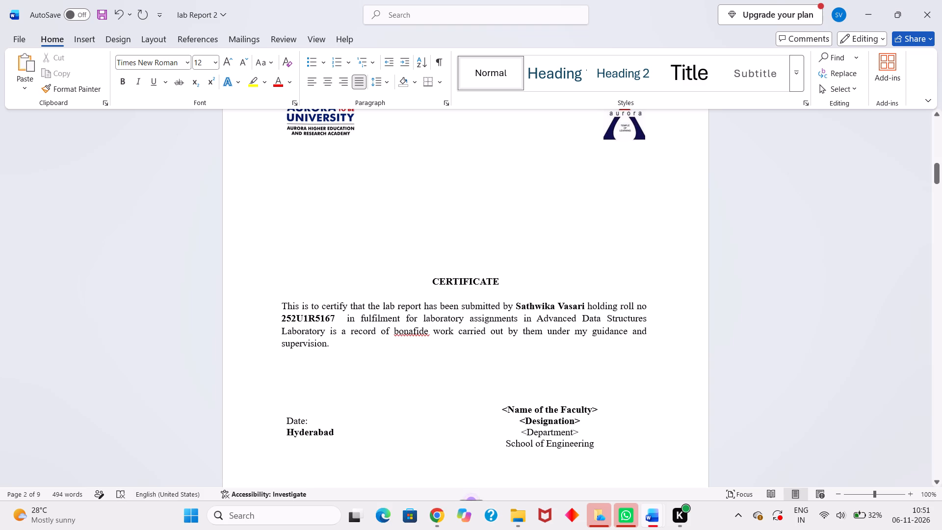
Make "Advanced Data Structures" in the certificate paragraph bold.
drag(539, 322, 647, 317)
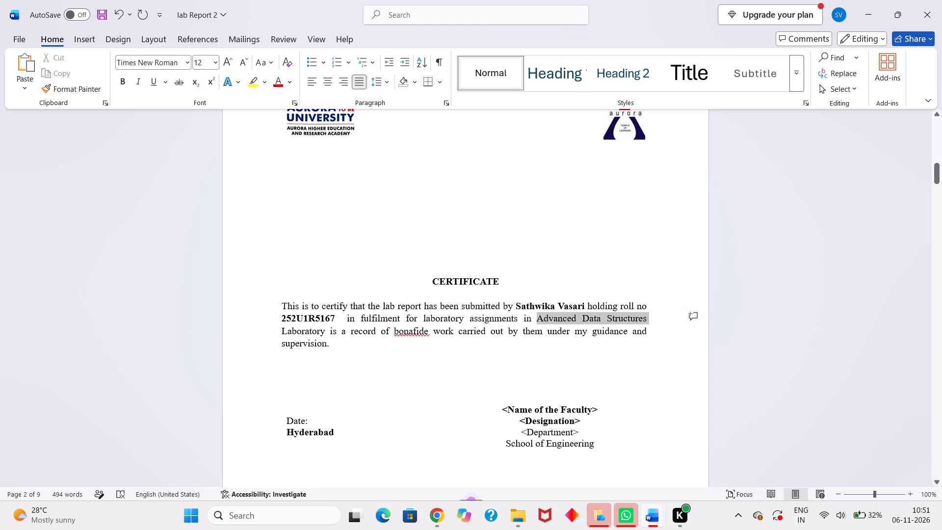
drag(647, 317, 649, 317)
click(657, 299)
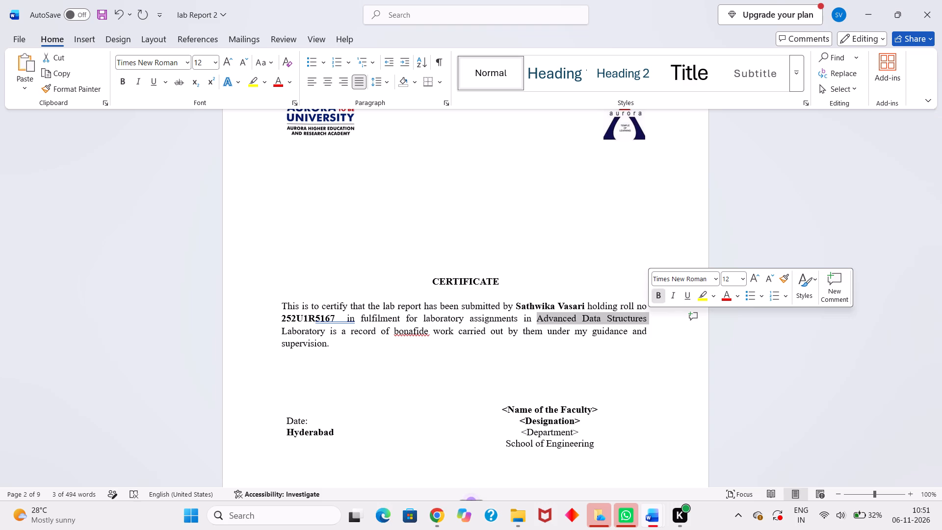
click(594, 352)
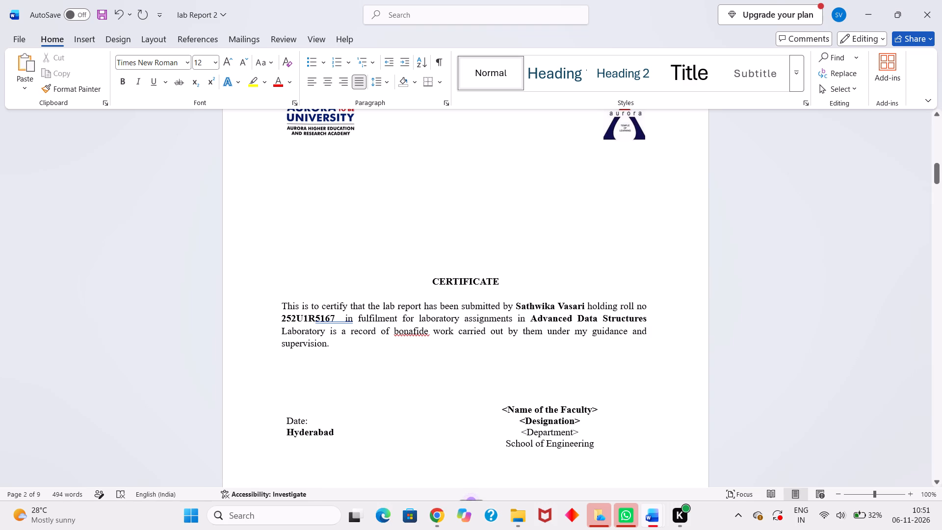
Replace the "<Name of the Faculty>" placeholder in the certificate's signature block with the faculty member's full name, preceded by "Ms.".
scroll(496, 382, down, 1)
click(592, 314)
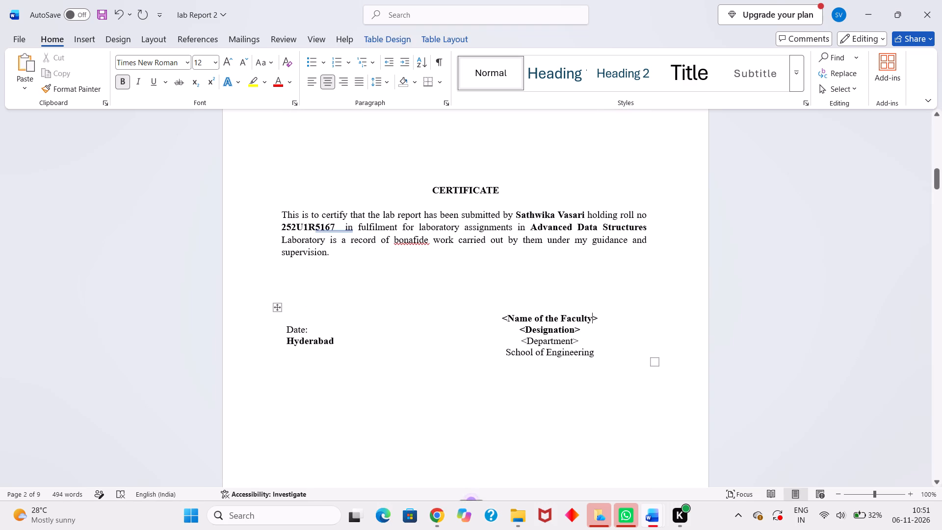
key(Right)
key(BackSpace)
key(BackSpace)
key(BackSpace)
key(BackSpace)
key(BackSpace)
key(BackSpace)
key(BackSpace)
key(BackSpace)
key(BackSpace)
key(BackSpace)
key(BackSpace)
key(BackSpace)
key(BackSpace)
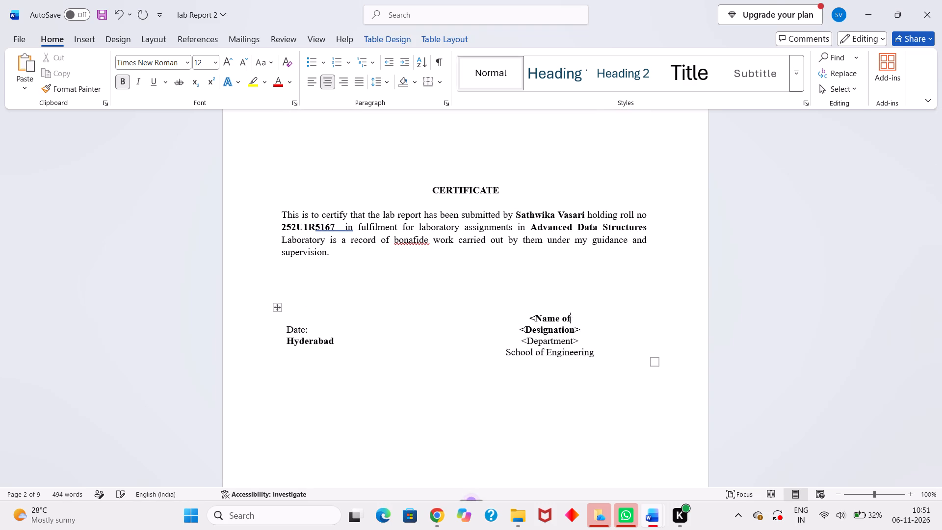
key(BackSpace)
key(BackSpace)
key(BackSpace)
key(BackSpace)
key(BackSpace)
key(BackSpace)
key(BackSpace)
key(Left)
key(BackSpace)
key(Right)
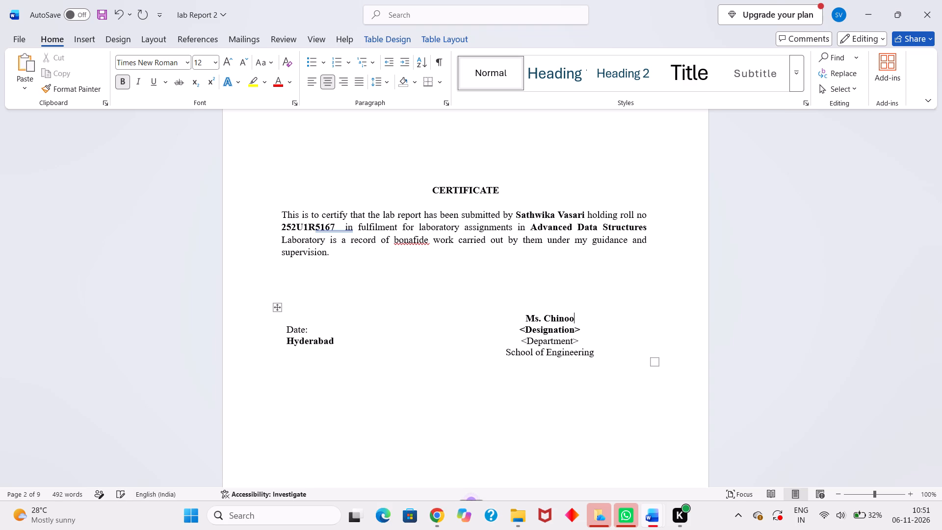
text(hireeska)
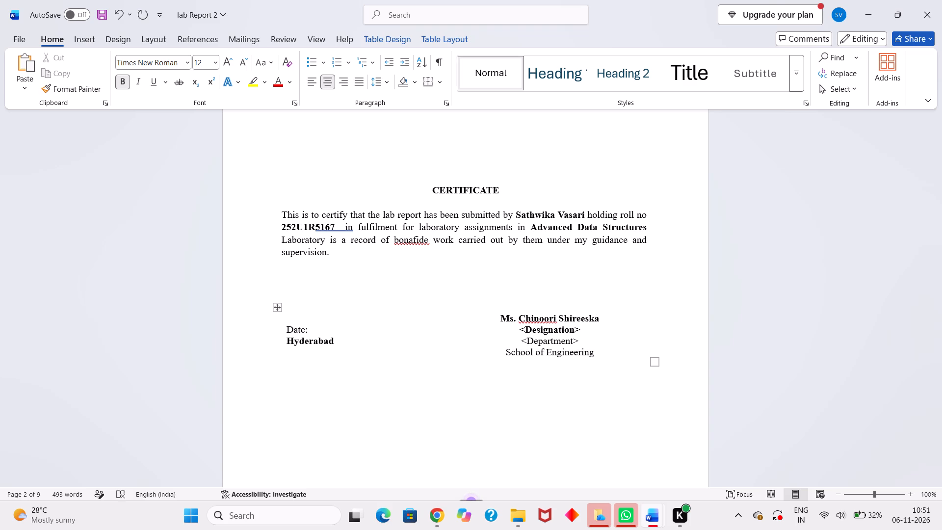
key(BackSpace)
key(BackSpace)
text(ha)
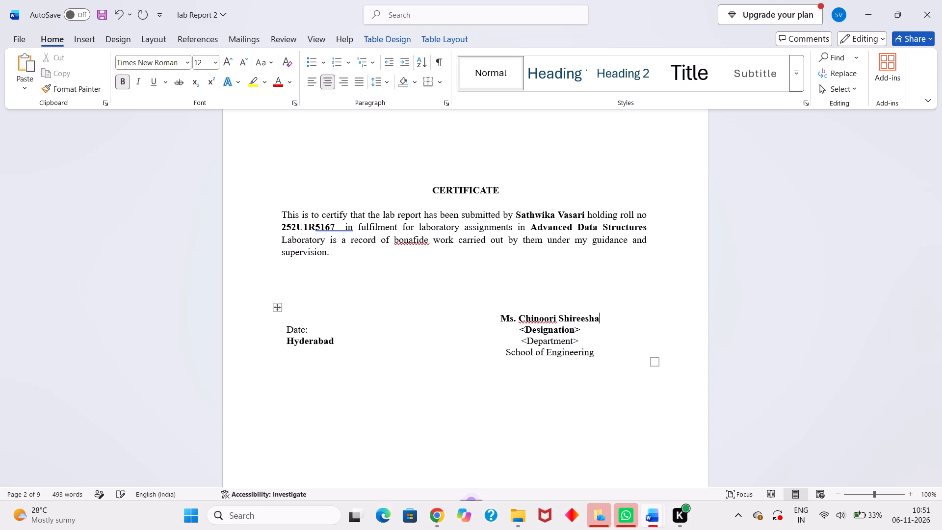
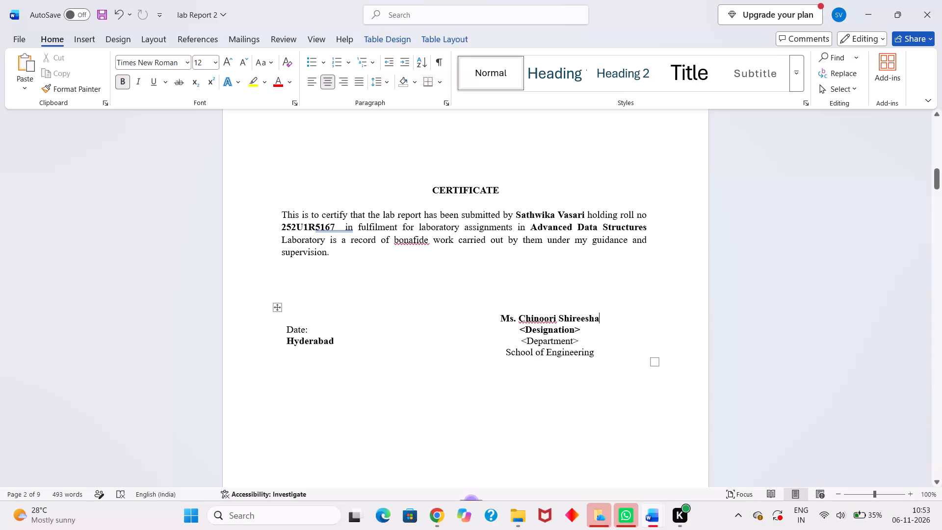
Replace the "<Designation>" placeholder in the certificate's signature block with "Asst. Professor".
click(586, 330)
key(BackSpace)
key(BackSpace)
key(BackSpace)
key(BackSpace)
key(BackSpace)
key(BackSpace)
key(BackSpace)
key(BackSpace)
key(BackSpace)
key(BackSpace)
key(BackSpace)
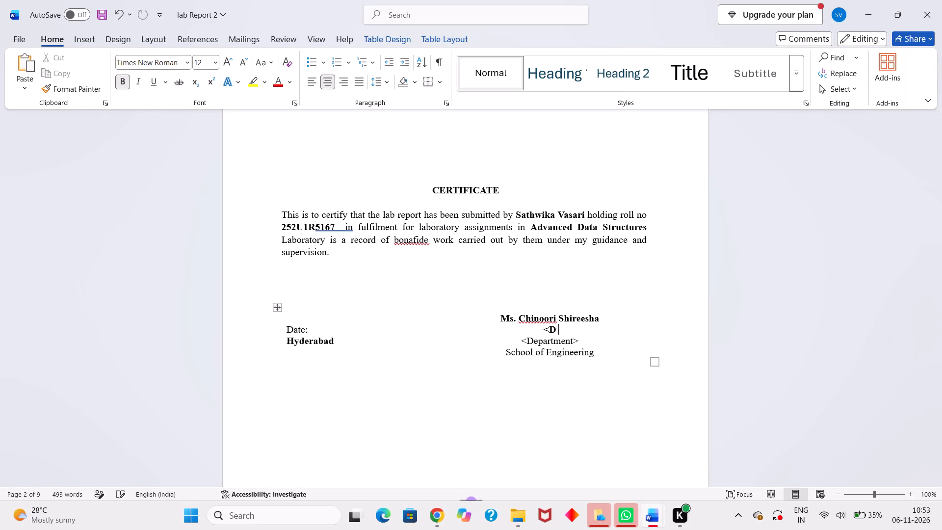
key(BackSpace)
key(BackSpace)
text(AS)
text(sst.)
key(space)
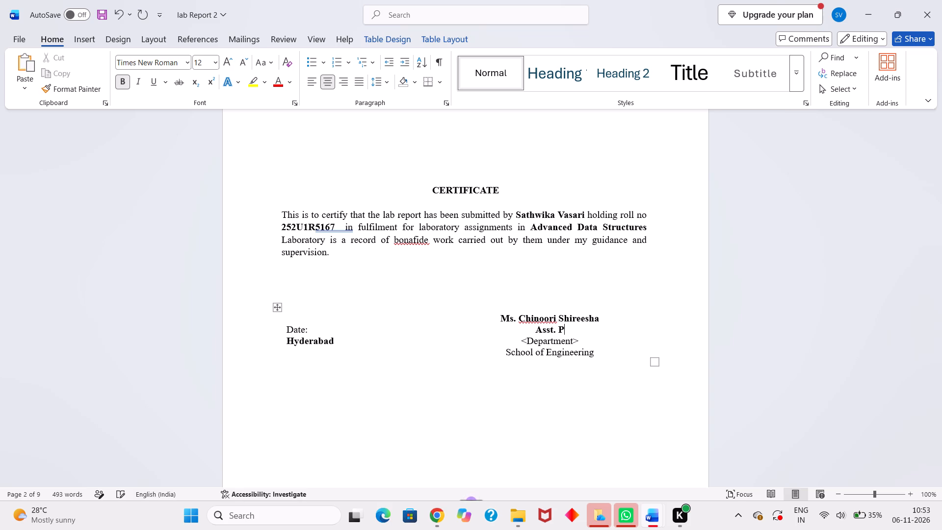
text(rofeso)
key(BackSpace)
text(sor)
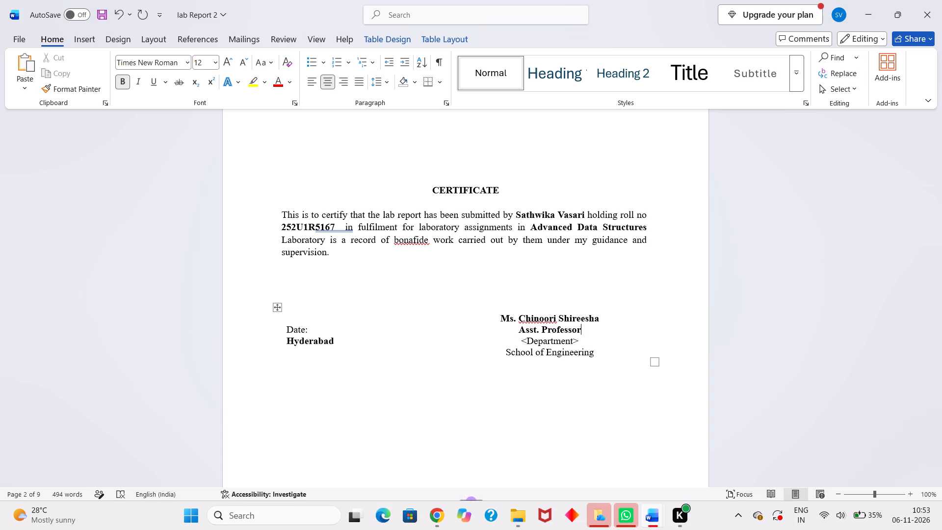
Change the "<Department>" placeholder in the certificate's signature block to "Department of AIDE", without the angle brackets.
click(526, 339)
key(BackSpace)
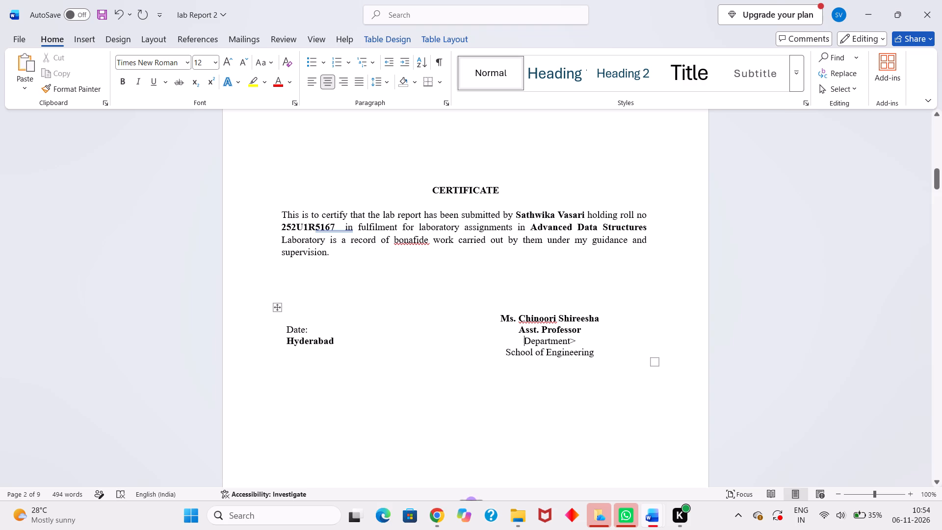
click(576, 341)
key(BackSpace)
key(space)
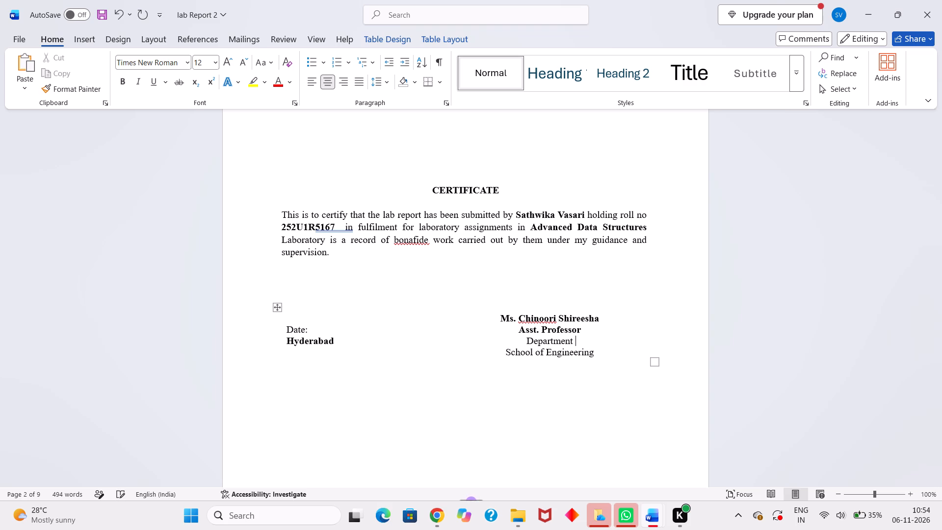
text(of)
key(space)
text(AIDE)
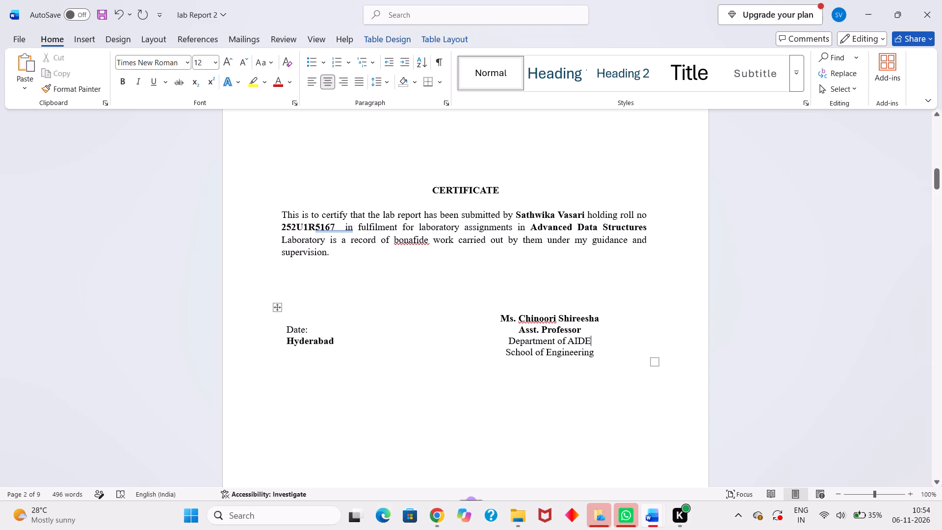
Enter the date 06 - 11 - 2026 after "Date:" above "Hyderabad" on the certificate page.
click(329, 326)
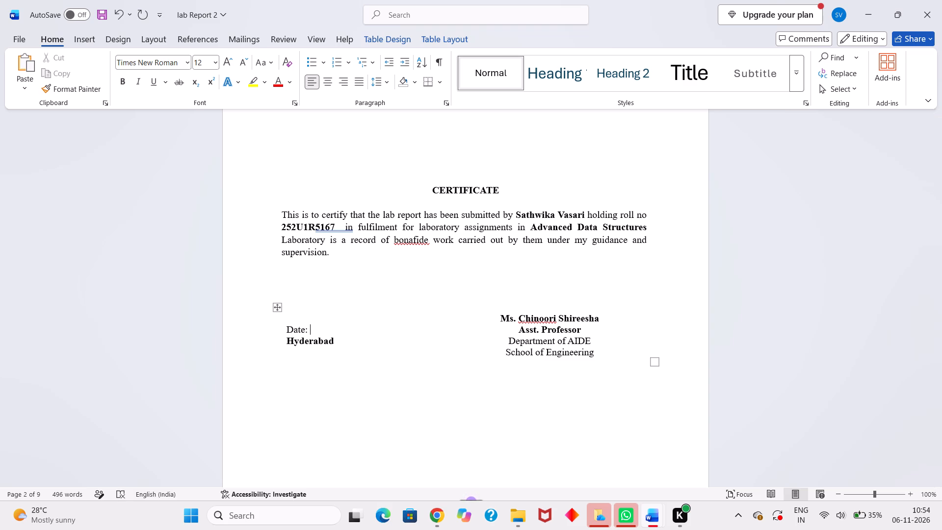
key(0)
text(6)
key(space)
text(- 0)
key(BackSpace)
text(11)
key(space)
text(- 2026)
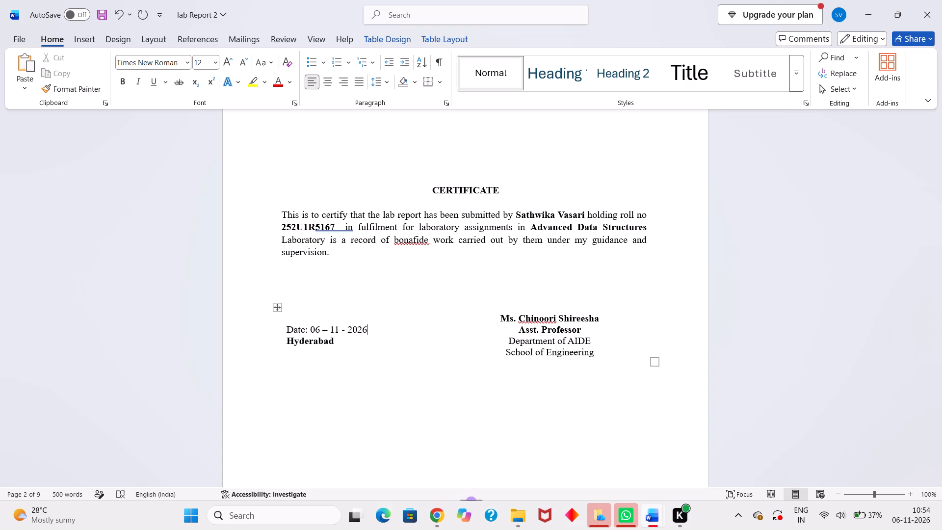
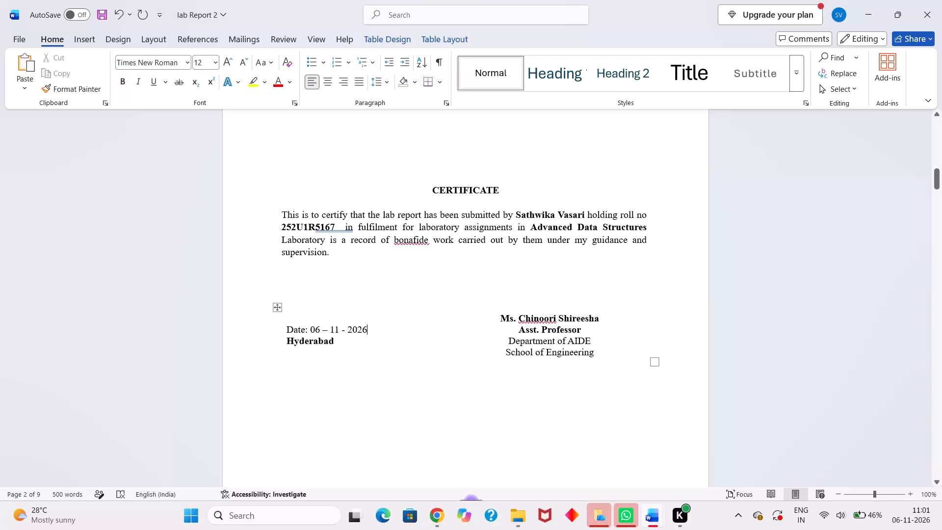
Switch to Chrome and open the "In class Quiz | Row Reduction Techniques" resource from the learning portal's home schedule.
click(432, 512)
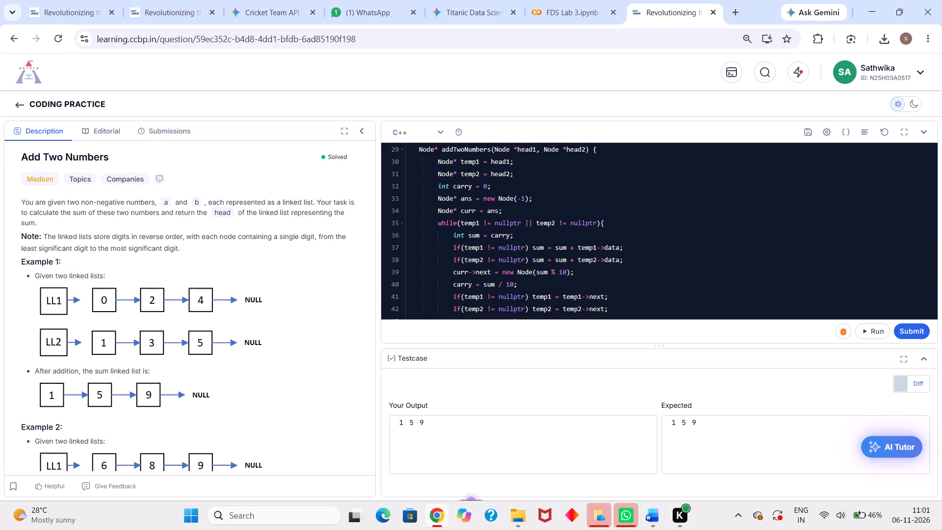
click(25, 75)
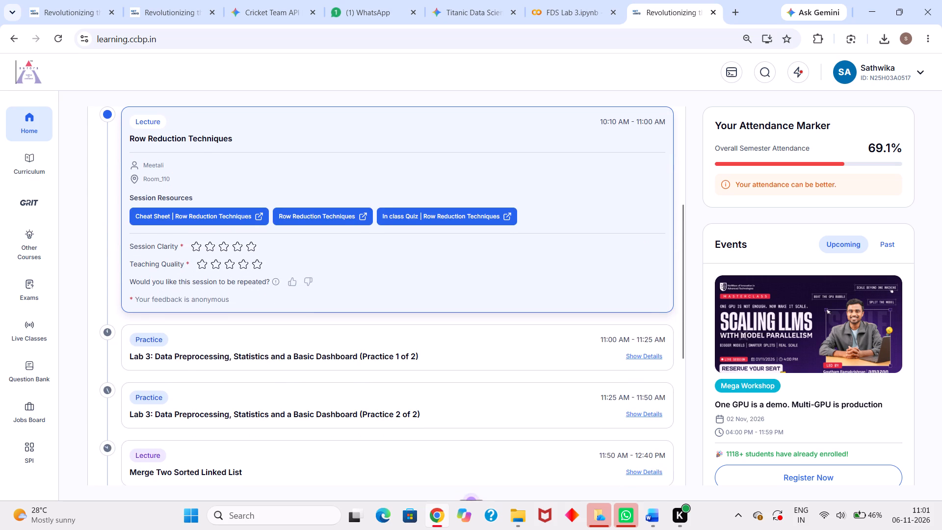
click(439, 214)
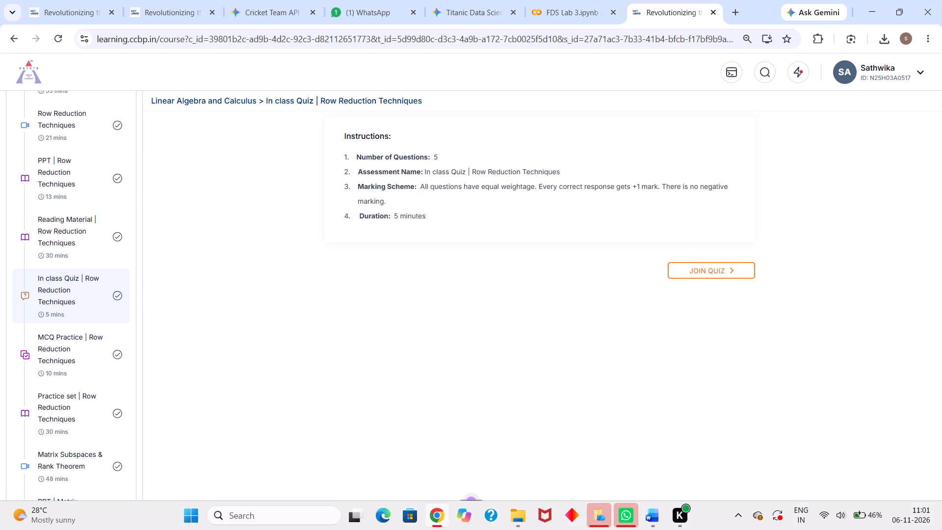
Return to the portal's home schedule and try to show the details of "Lab 3: Data Preprocessing, Statistics and a Basic Dashboard (Practice 1 of 2)".
click(29, 78)
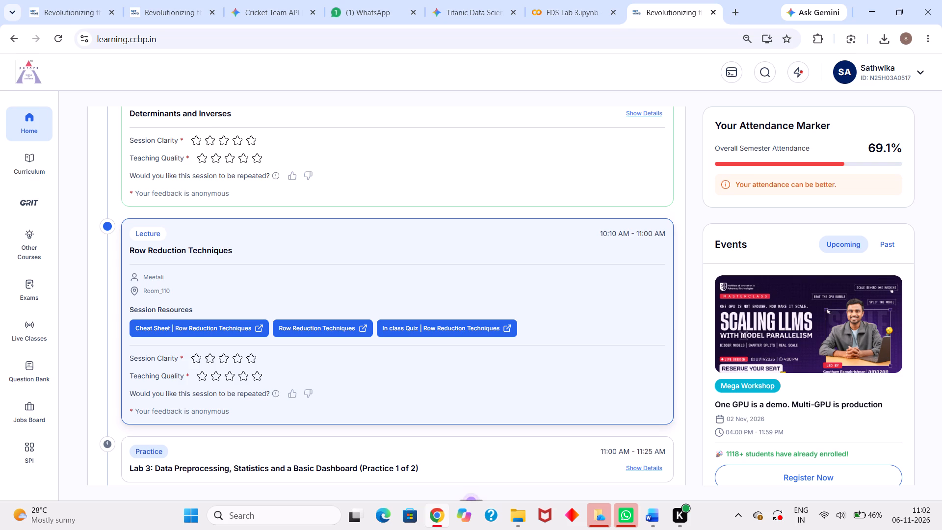
scroll(261, 265, down, 1)
scroll(504, 360, down, 1)
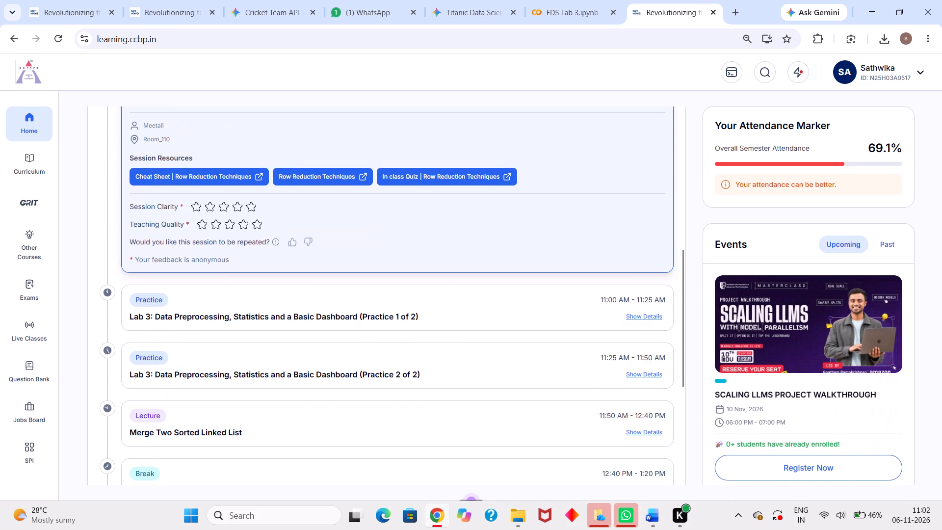
click(639, 318)
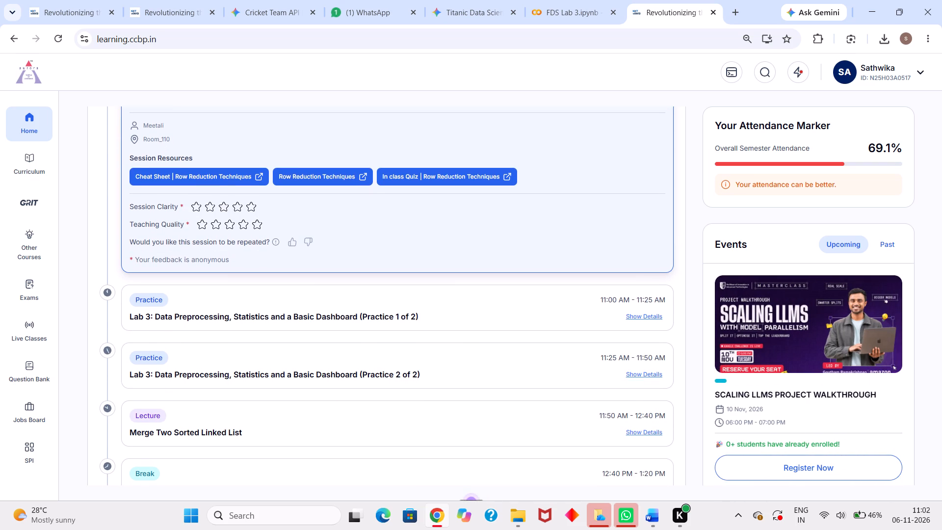
click(639, 318)
scroll(639, 318, down, 1)
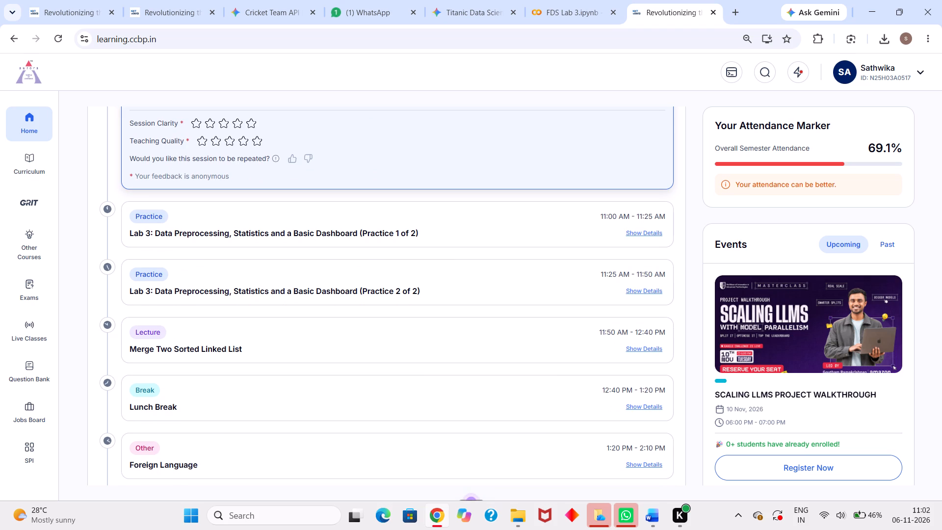
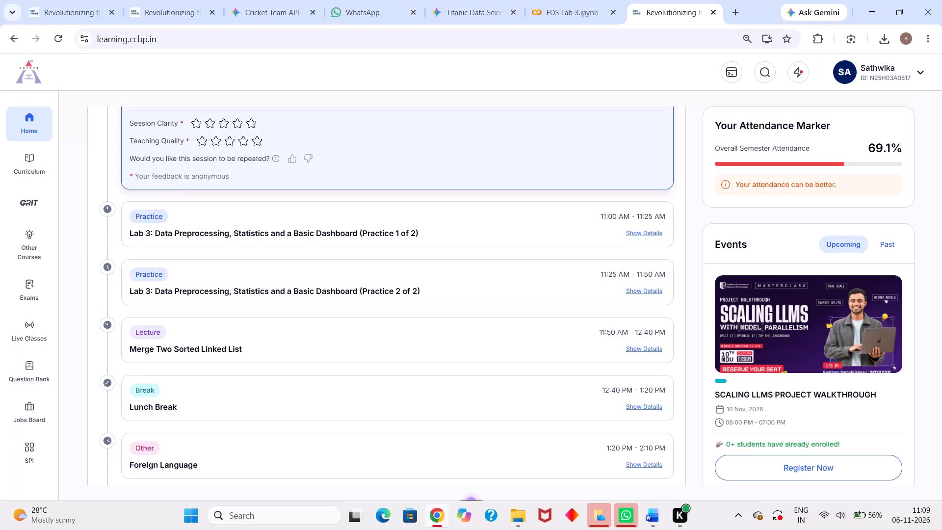
Enlarge the learning portal's home schedule page to 100% zoom.
key(ctrl+equal)
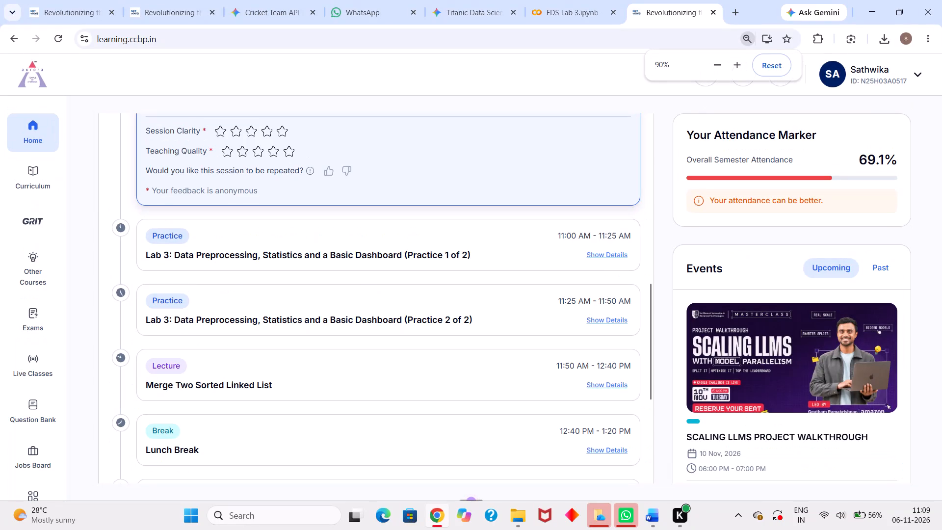
key(ctrl+equal)
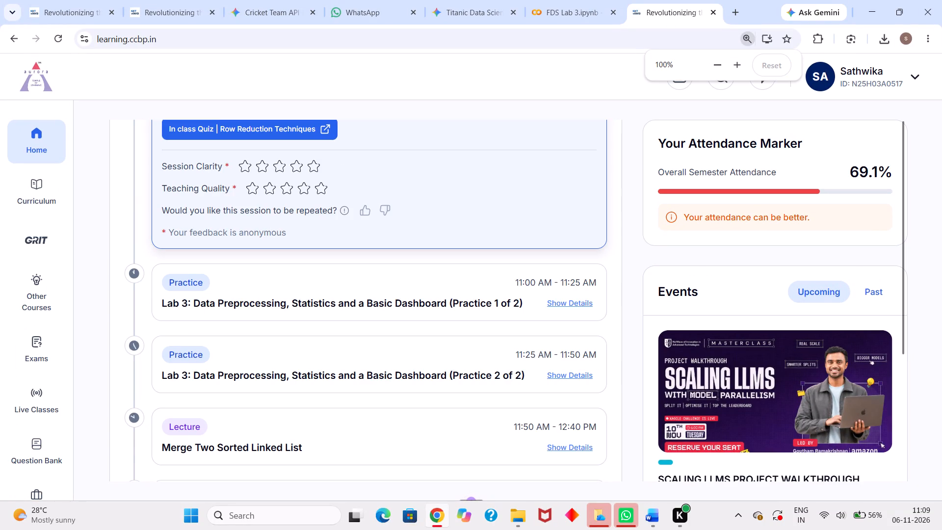
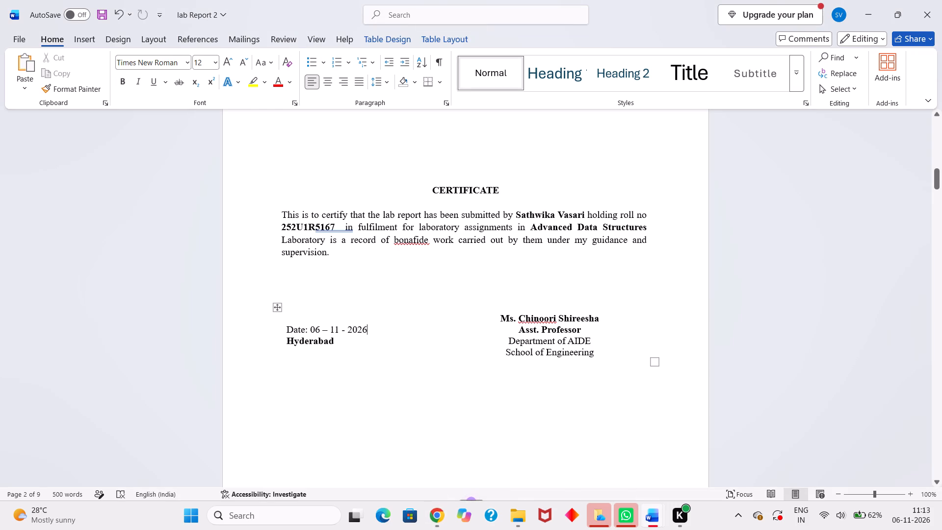
scroll(371, 297, down, 2)
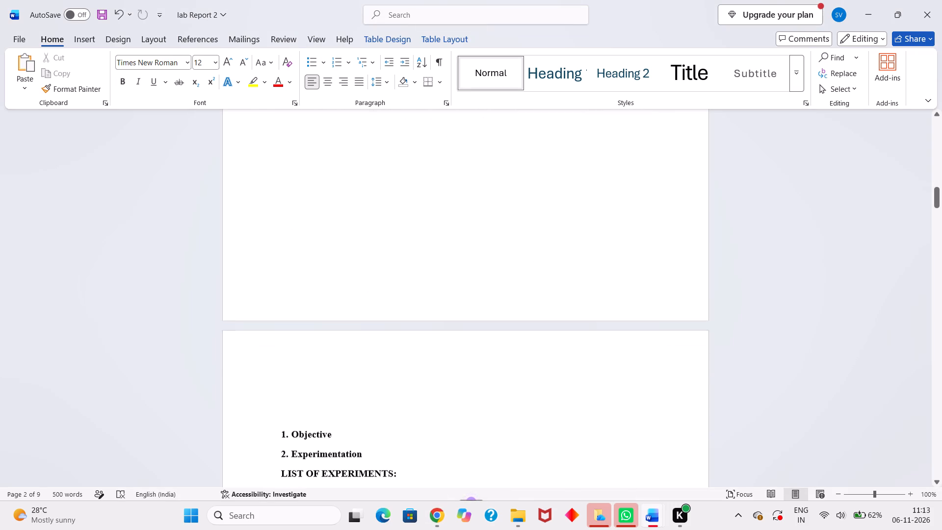
scroll(371, 297, down, 1)
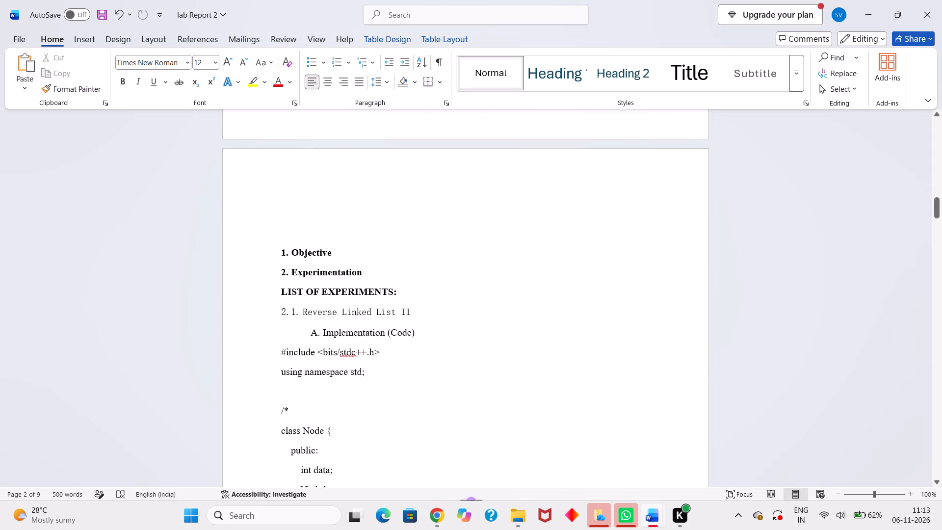
click(346, 255)
key(Return)
key(Return)
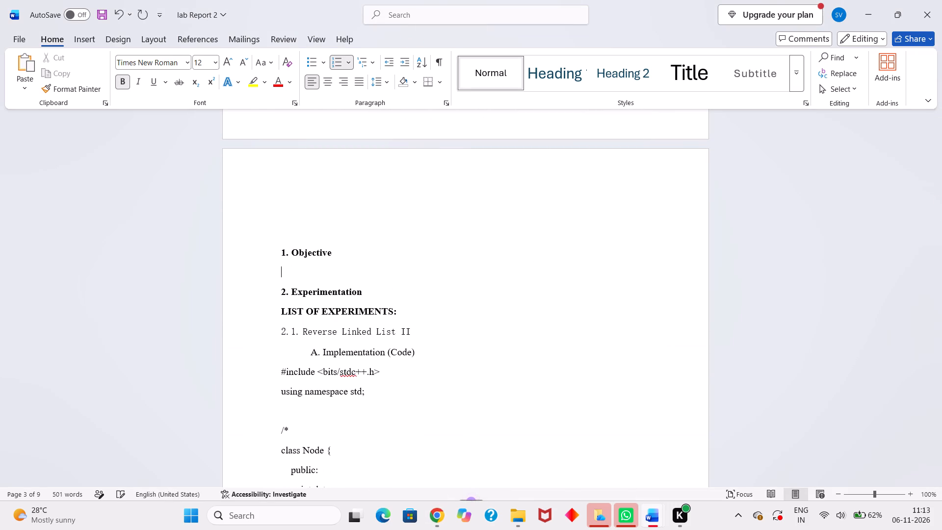
text(vhv)
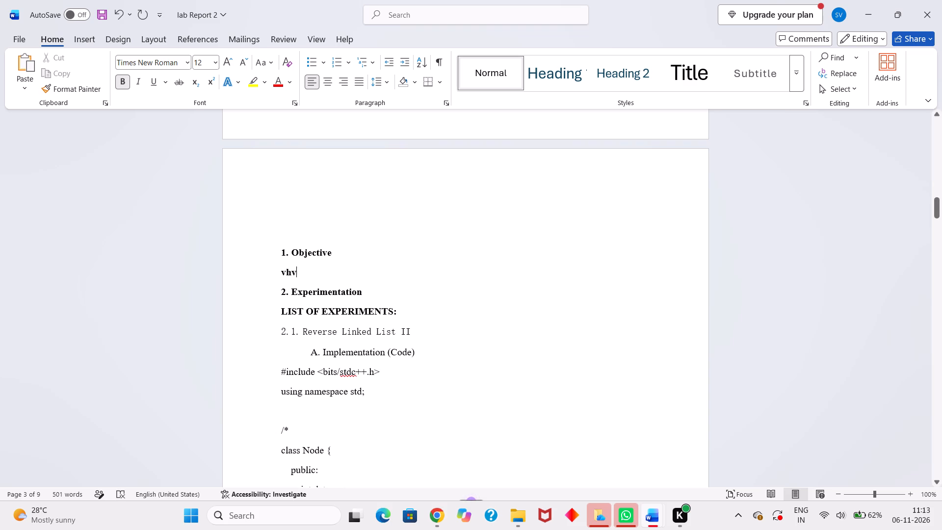
drag(299, 267, 276, 271)
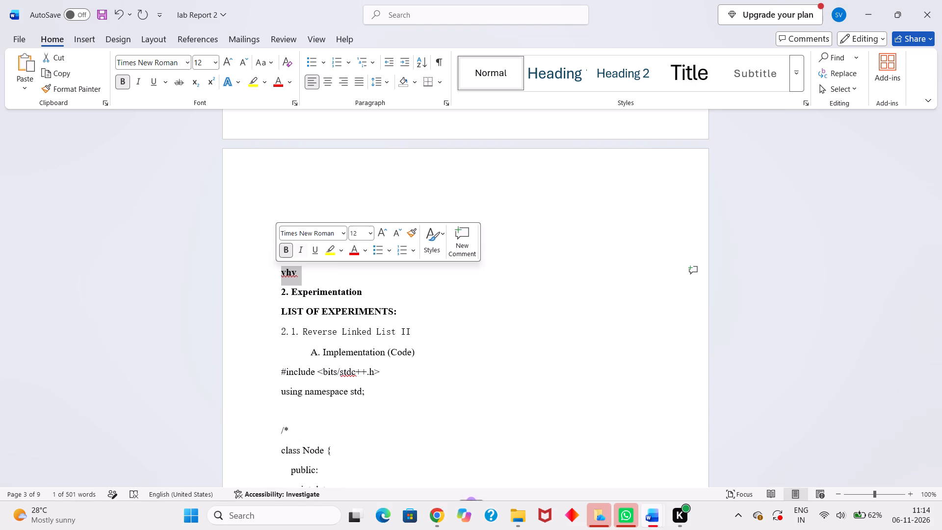
click(286, 248)
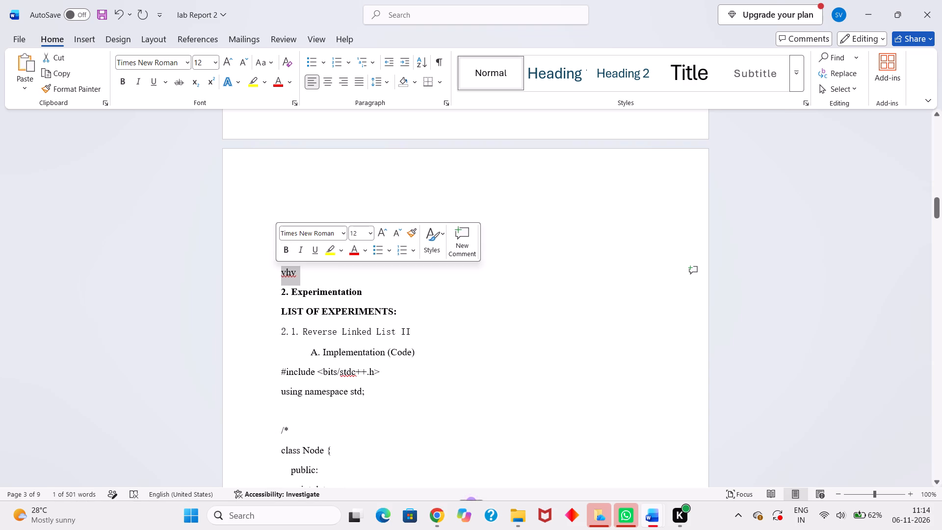
click(311, 271)
key(BackSpace)
key(BackSpace)
key(BackSpace)
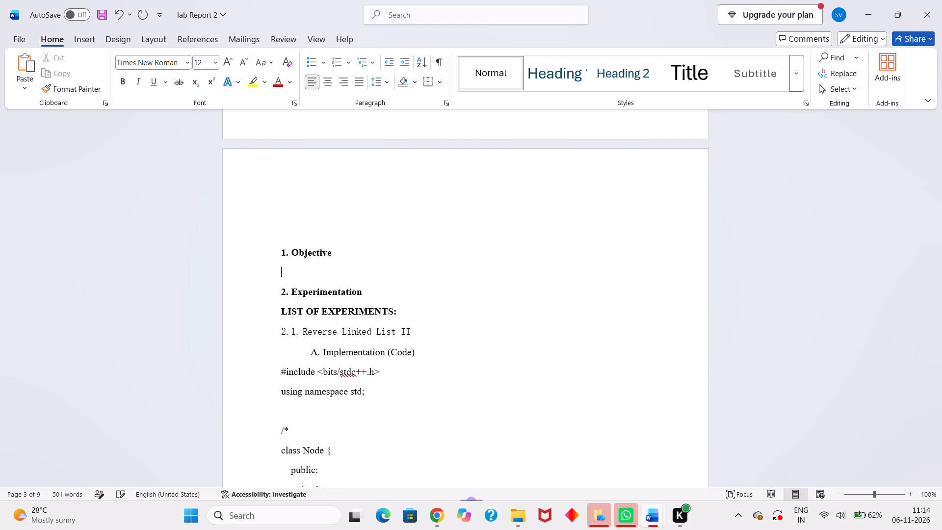
key(ctrl+v)
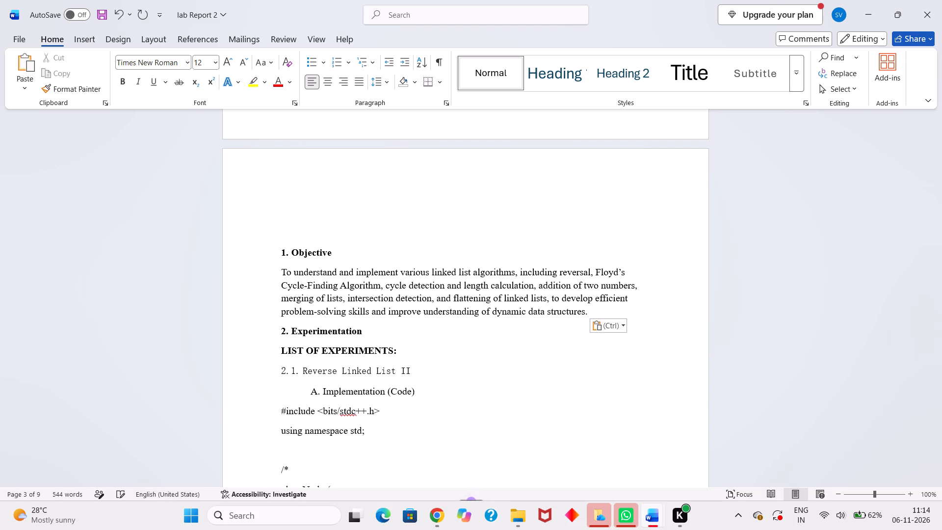
Review the whole lab report, checking the code and screenshots of the experiments down to the last page.
scroll(359, 304, down, 1)
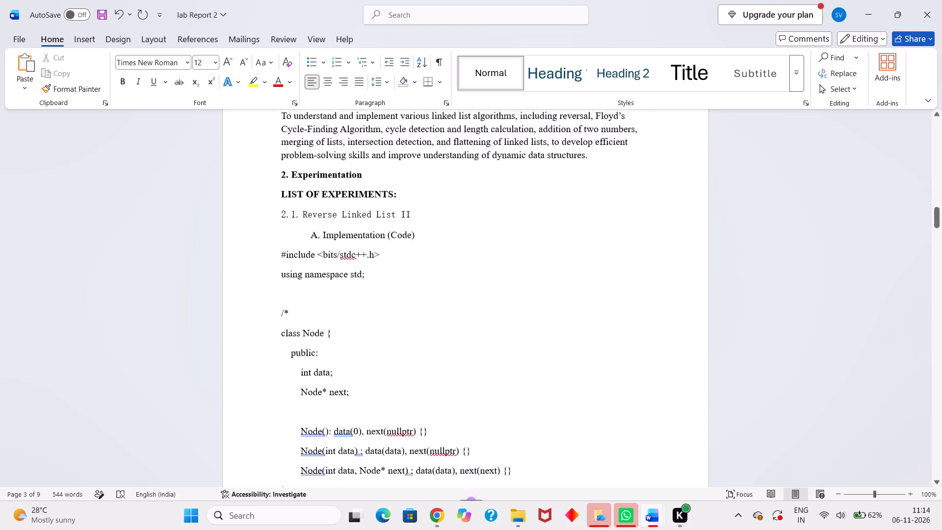
scroll(359, 304, down, 3)
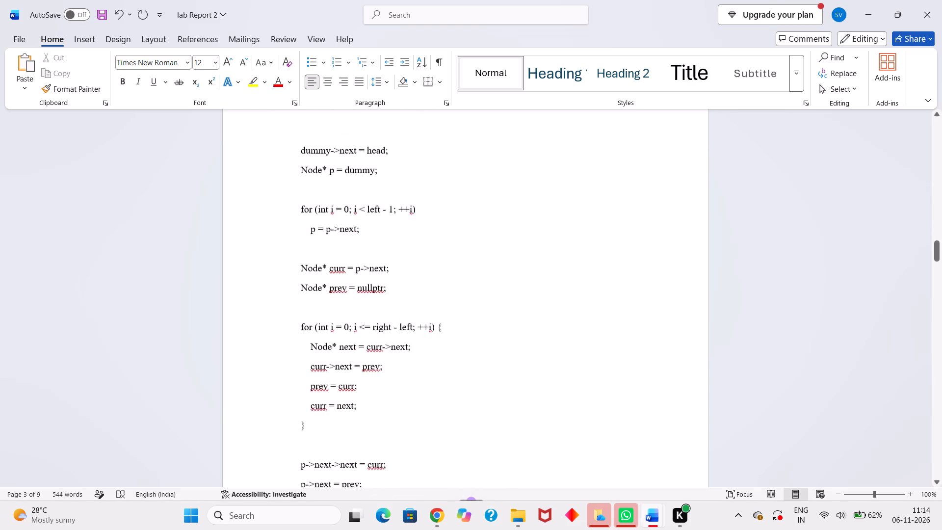
scroll(359, 304, down, 3)
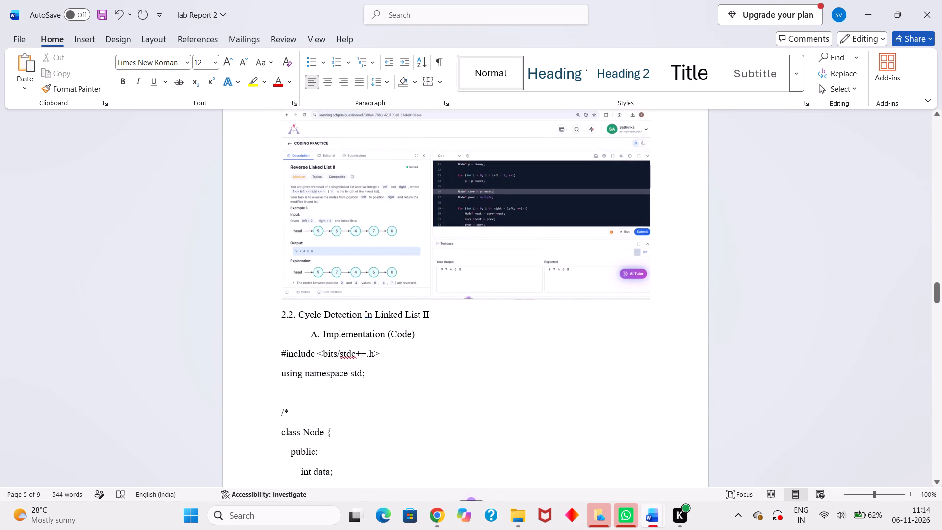
scroll(359, 304, down, 4)
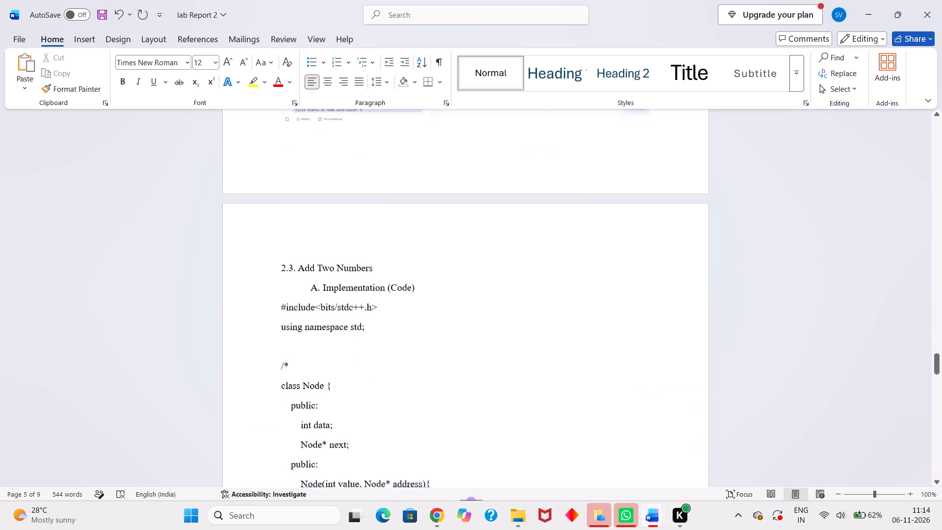
scroll(359, 304, down, 2)
scroll(359, 304, up, 1)
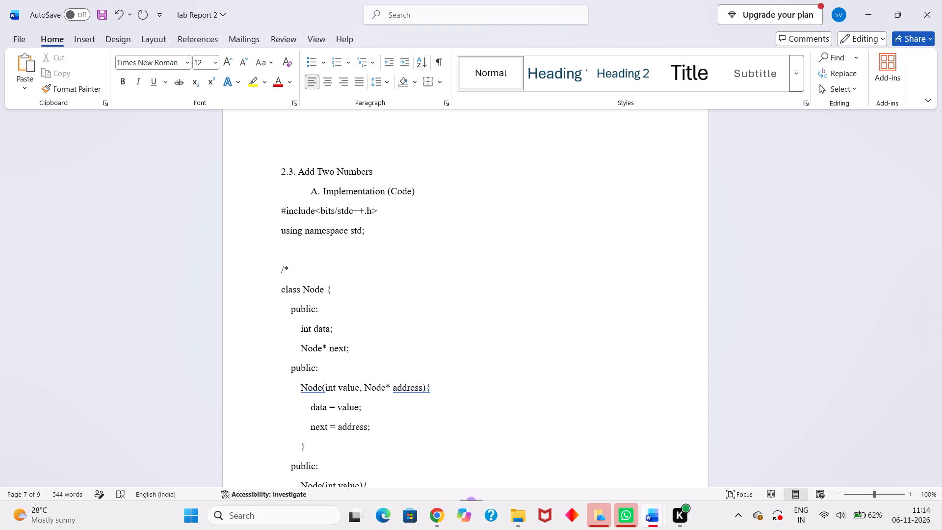
scroll(359, 304, down, 3)
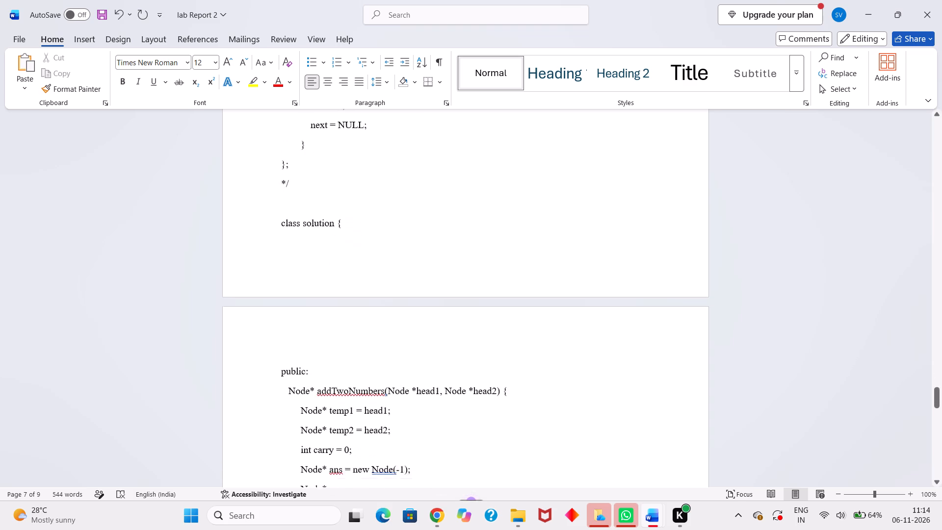
scroll(359, 304, down, 10)
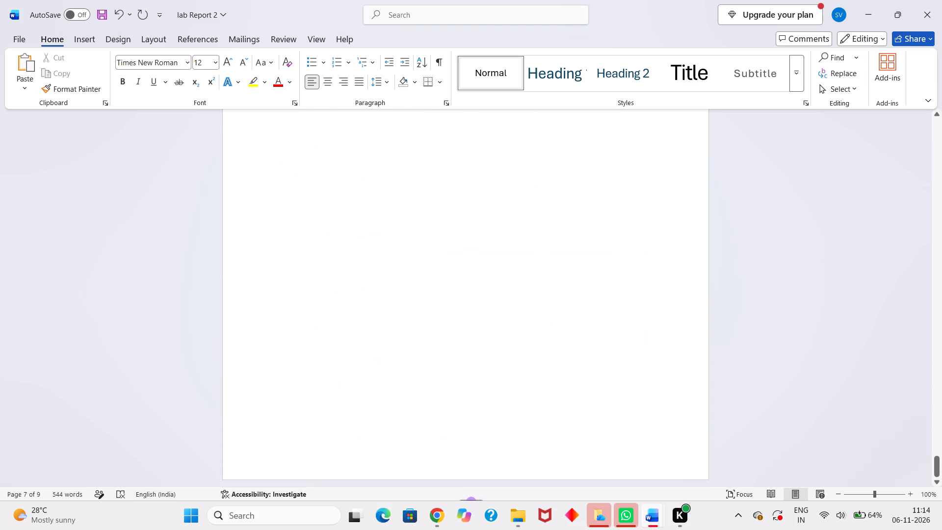
scroll(359, 304, up, 19)
scroll(359, 304, up, 3)
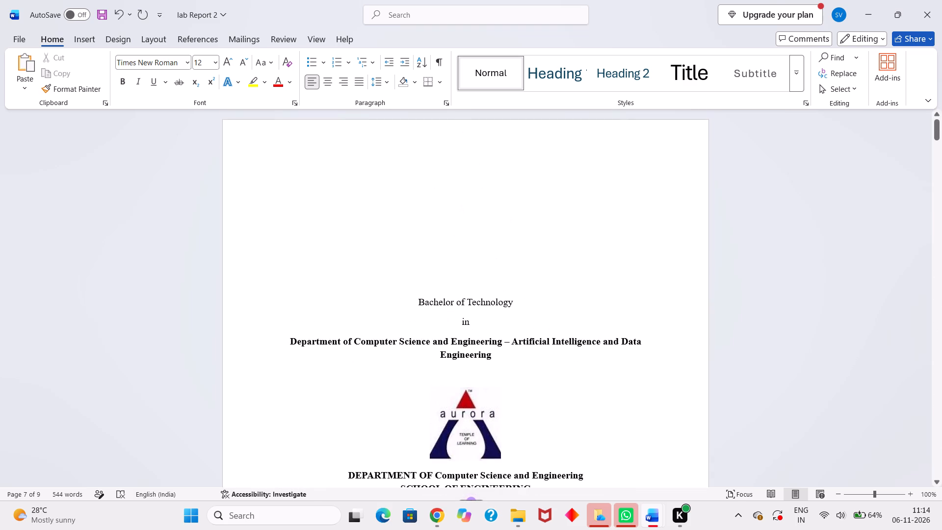
Close the lab Report 2 document, saving its changes in the Downloads folder.
click(941, 7)
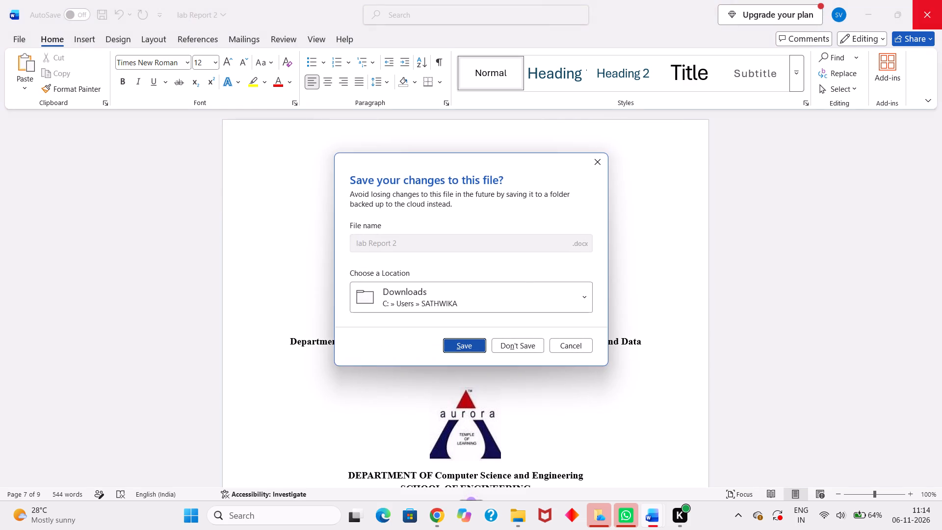
click(467, 350)
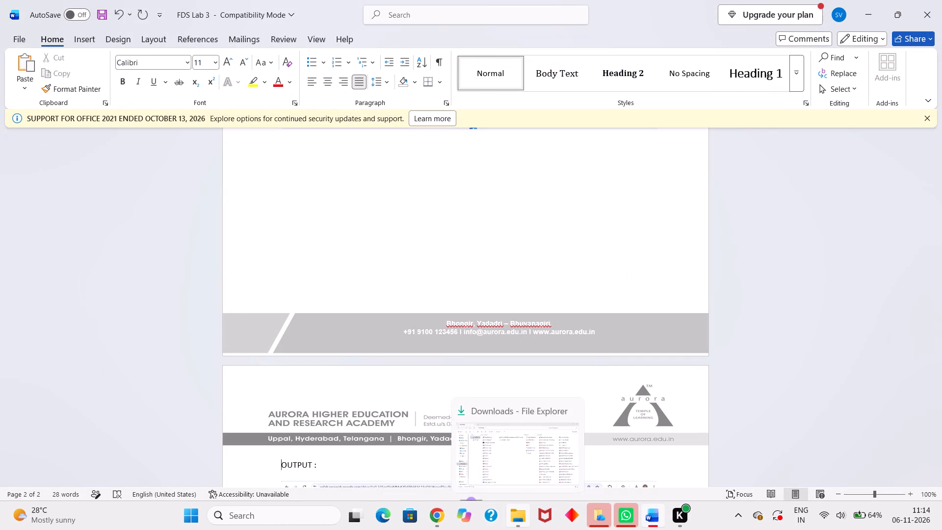
Look over the OUTPUT page of the FDS Lab 3 document.
scroll(454, 357, down, 2)
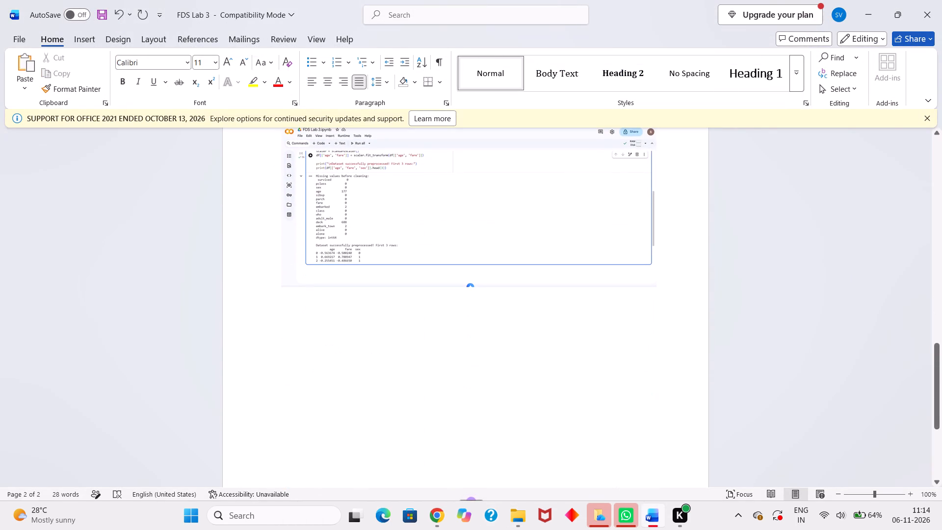